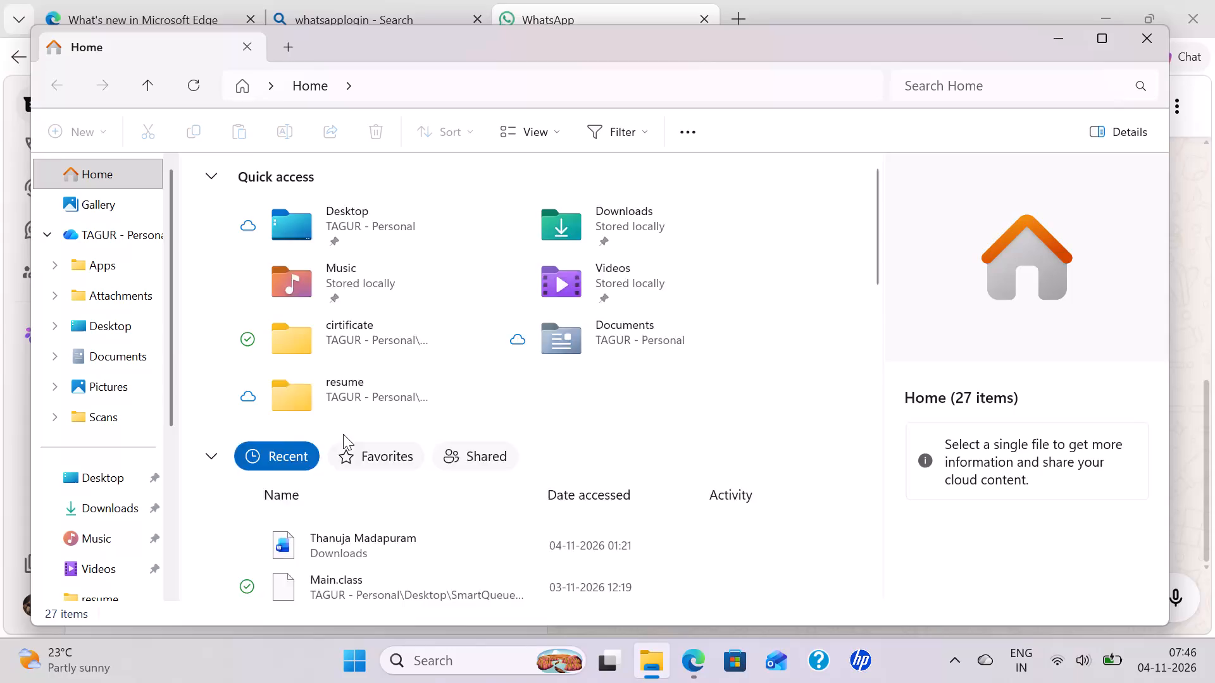
# Open the most recent resume PDF from the recent files list in Word and enable editing.
pyautogui.scroll(-1, 343, 434)
pyautogui.rightClick(344, 491)
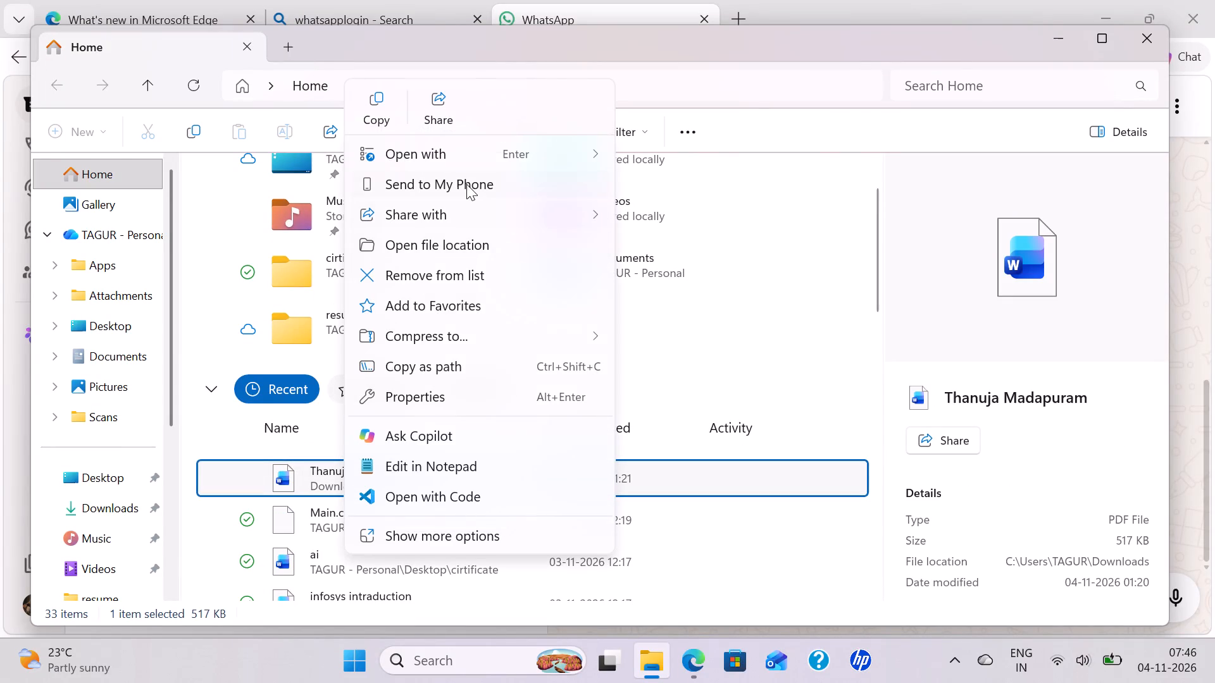
pyautogui.click(685, 243)
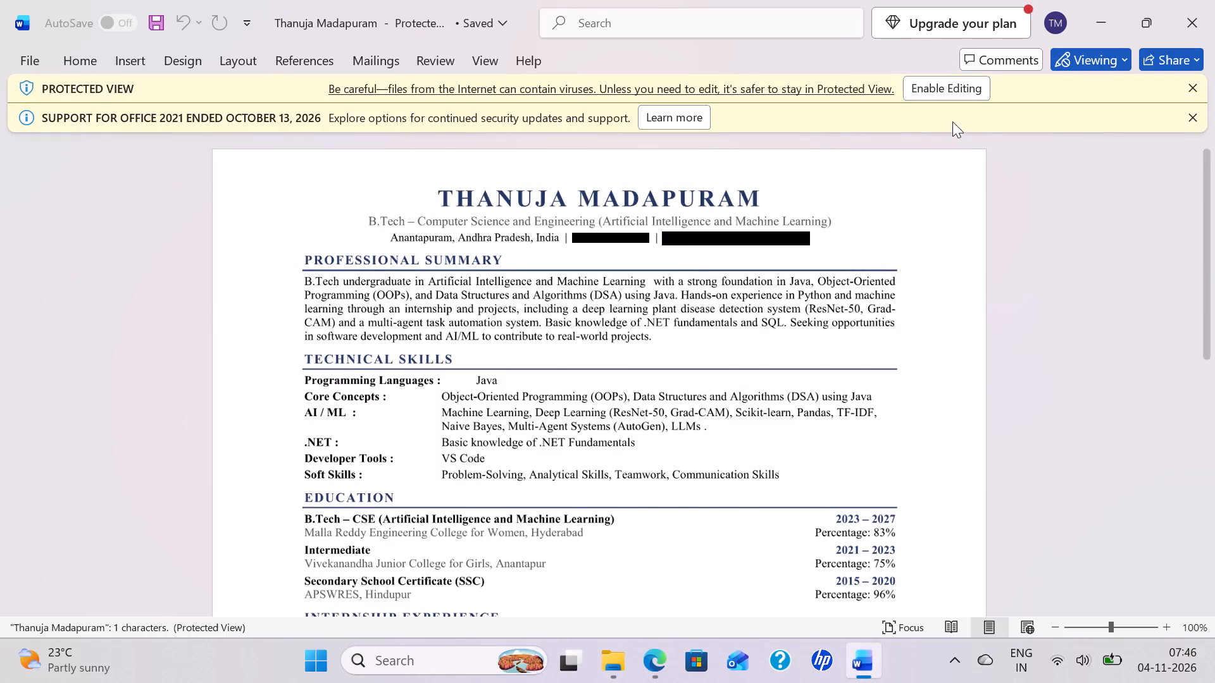
pyautogui.click(947, 97)
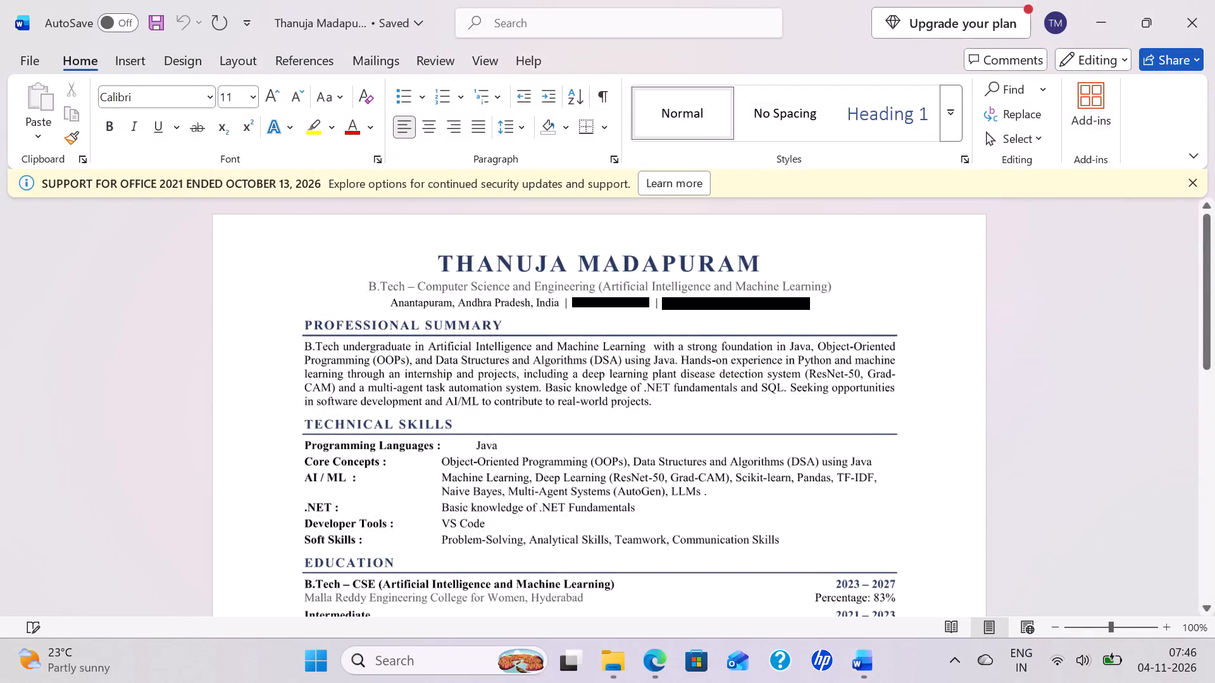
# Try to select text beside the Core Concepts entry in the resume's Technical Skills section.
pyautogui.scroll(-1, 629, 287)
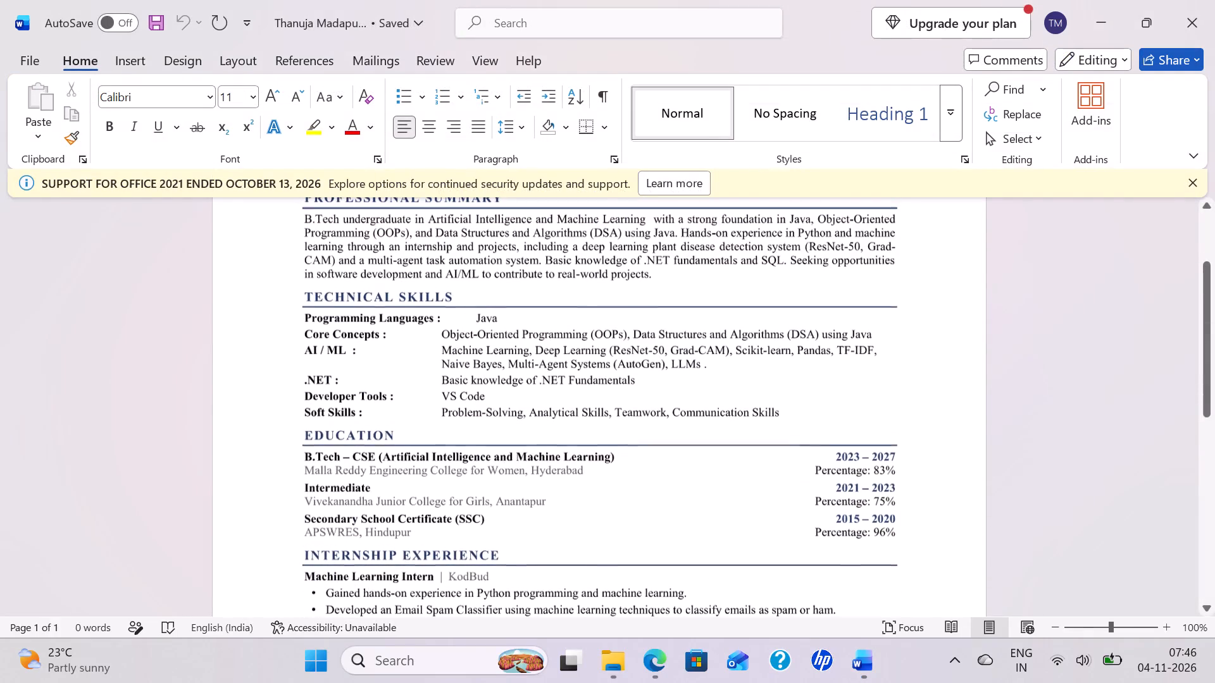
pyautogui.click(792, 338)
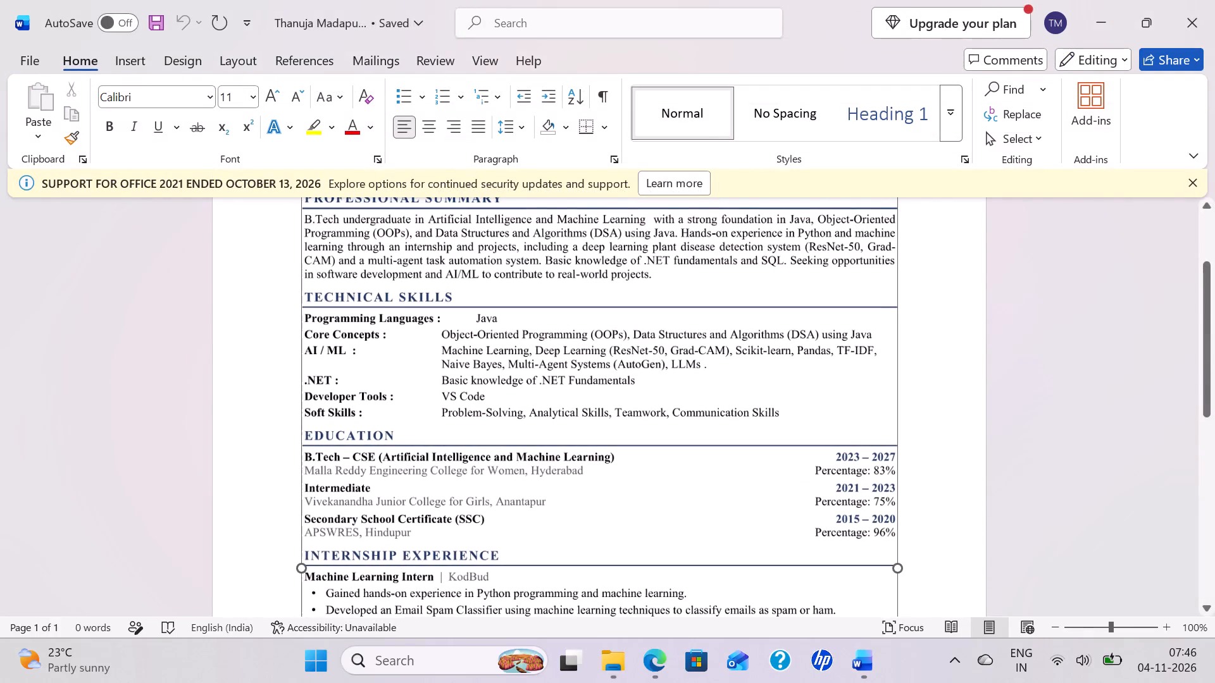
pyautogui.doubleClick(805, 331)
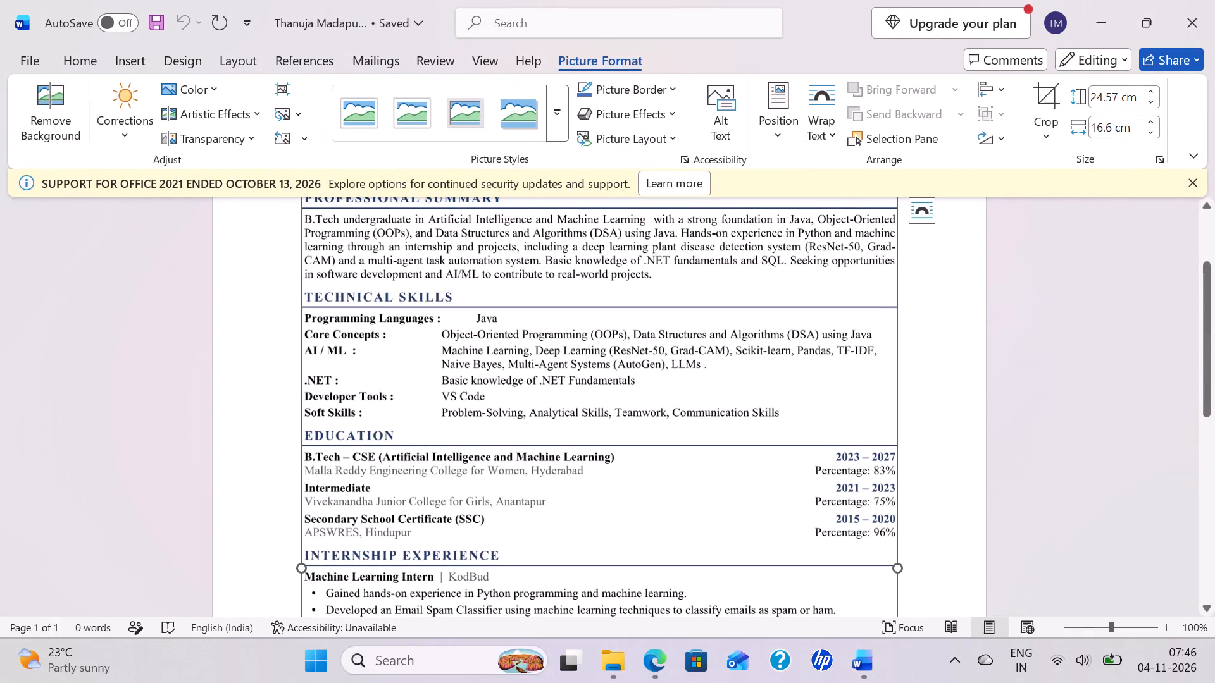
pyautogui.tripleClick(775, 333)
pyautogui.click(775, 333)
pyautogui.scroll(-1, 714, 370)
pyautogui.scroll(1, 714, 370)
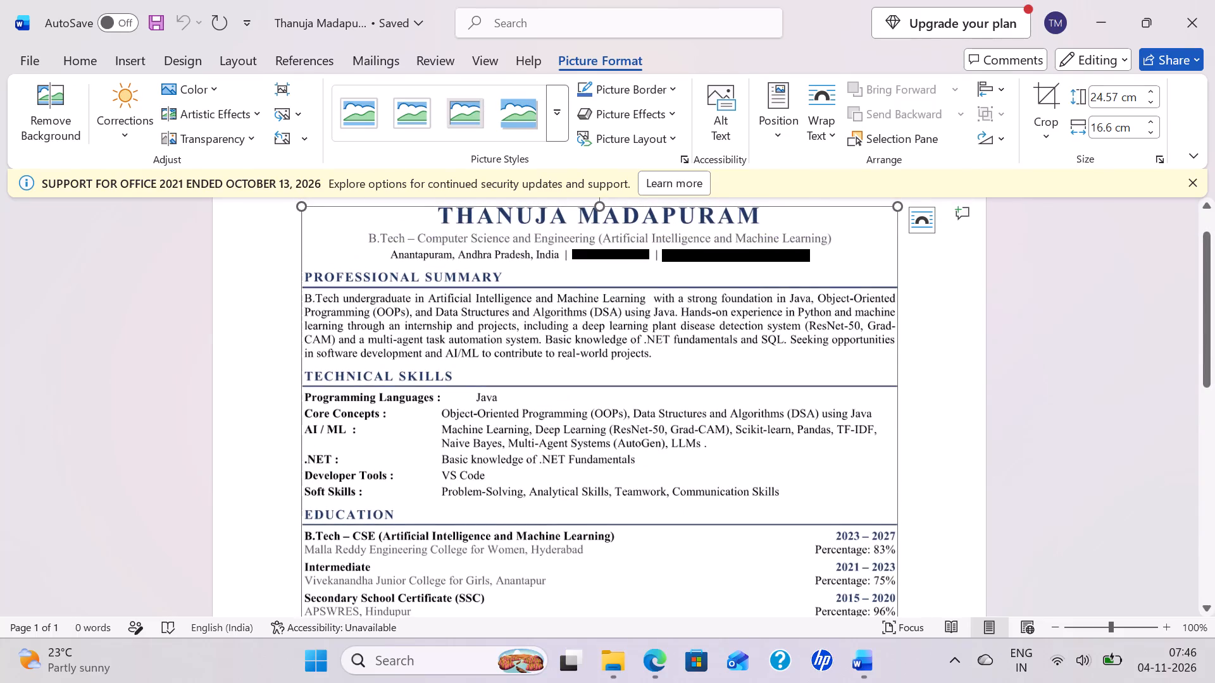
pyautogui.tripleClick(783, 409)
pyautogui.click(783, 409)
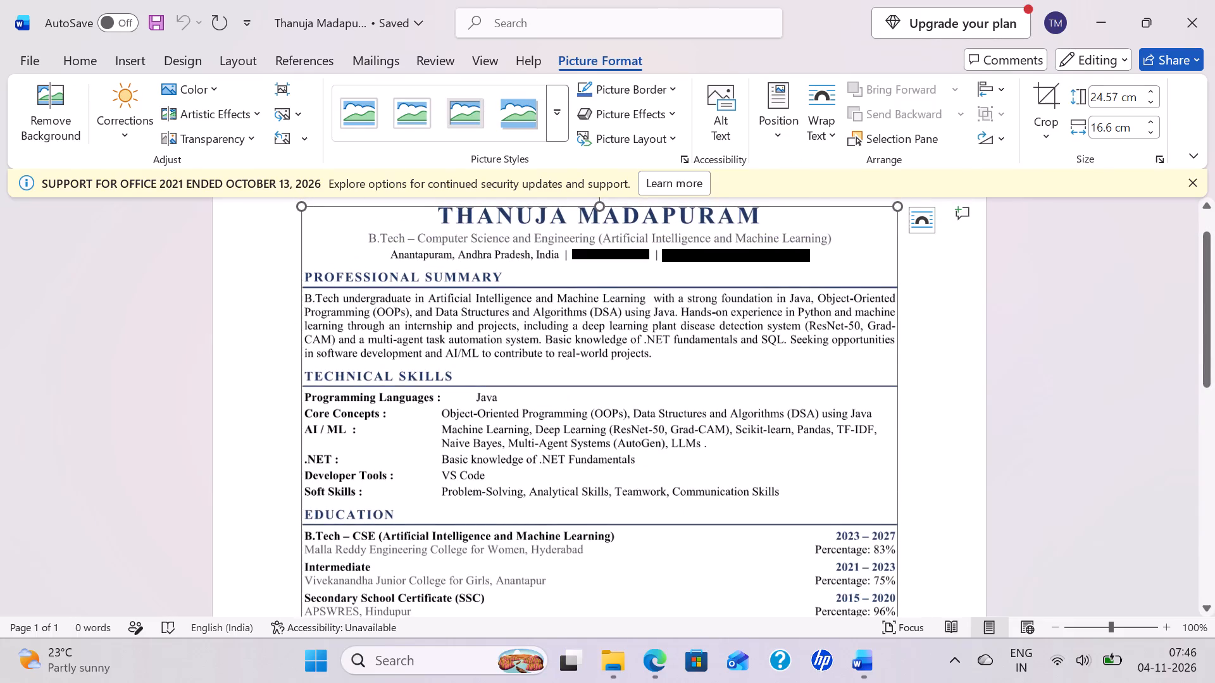
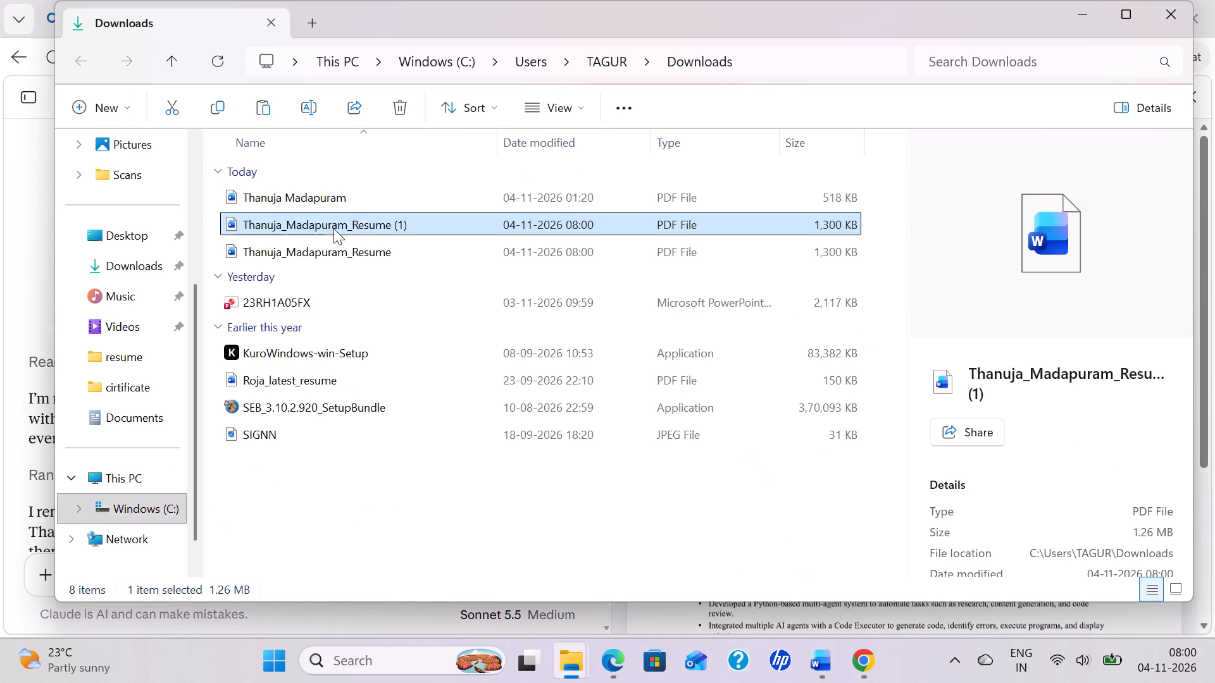
pyautogui.doubleClick(347, 218)
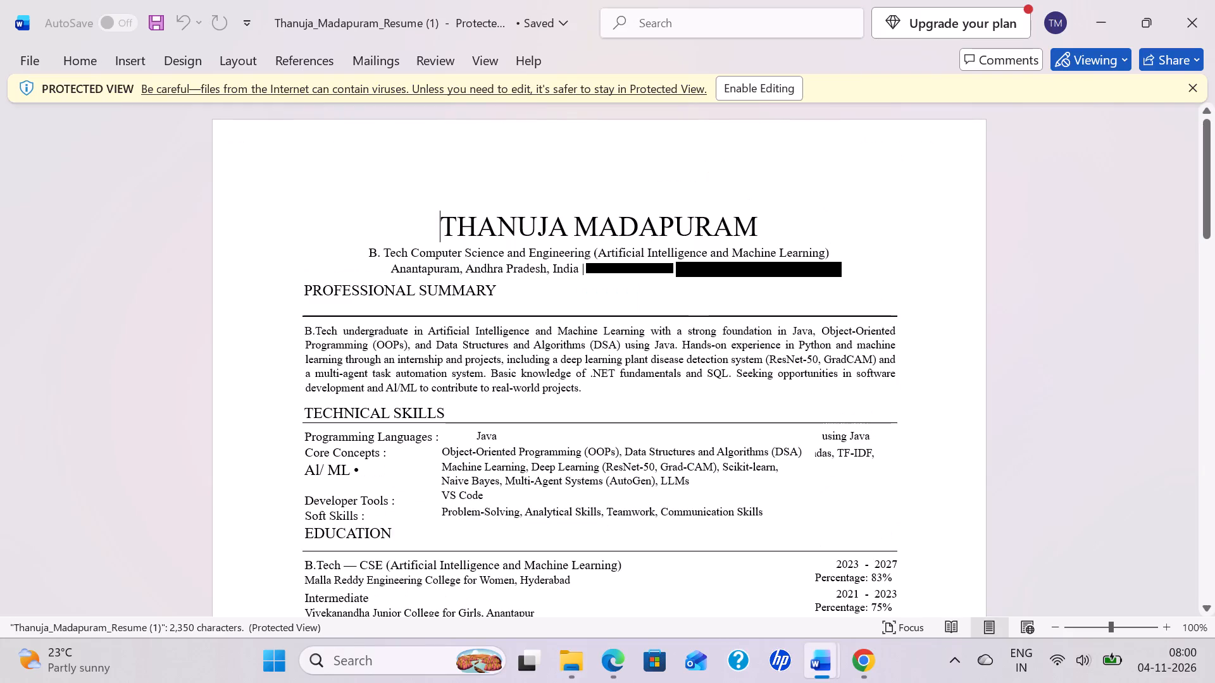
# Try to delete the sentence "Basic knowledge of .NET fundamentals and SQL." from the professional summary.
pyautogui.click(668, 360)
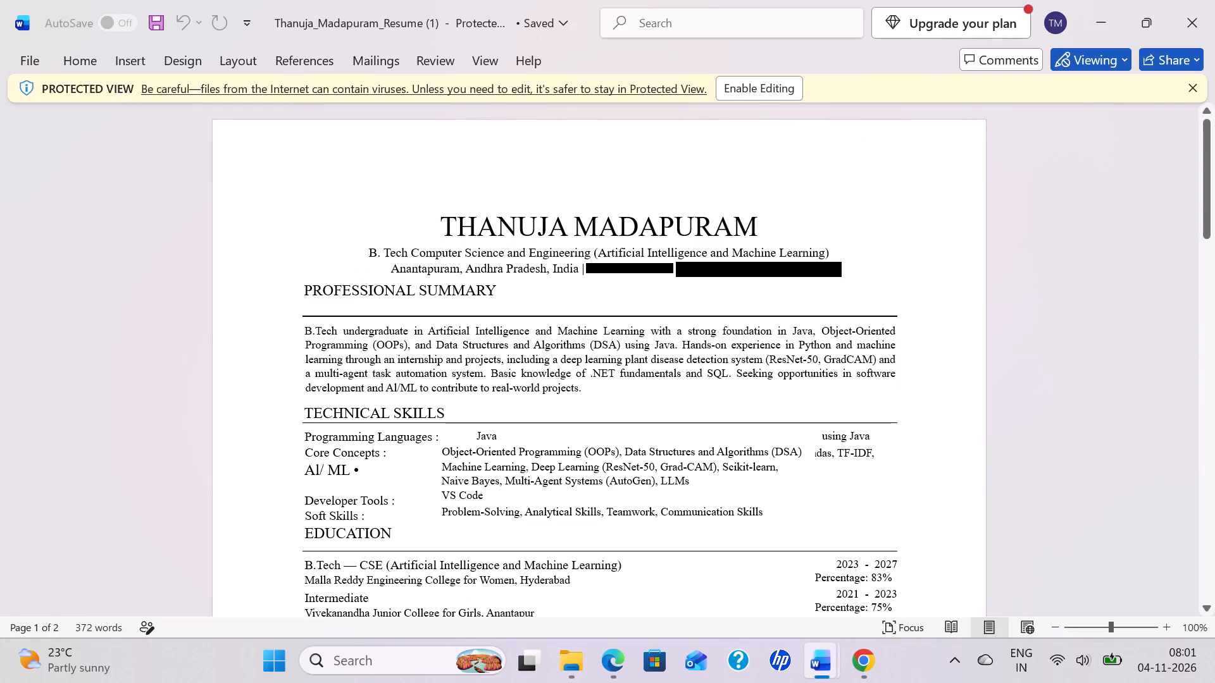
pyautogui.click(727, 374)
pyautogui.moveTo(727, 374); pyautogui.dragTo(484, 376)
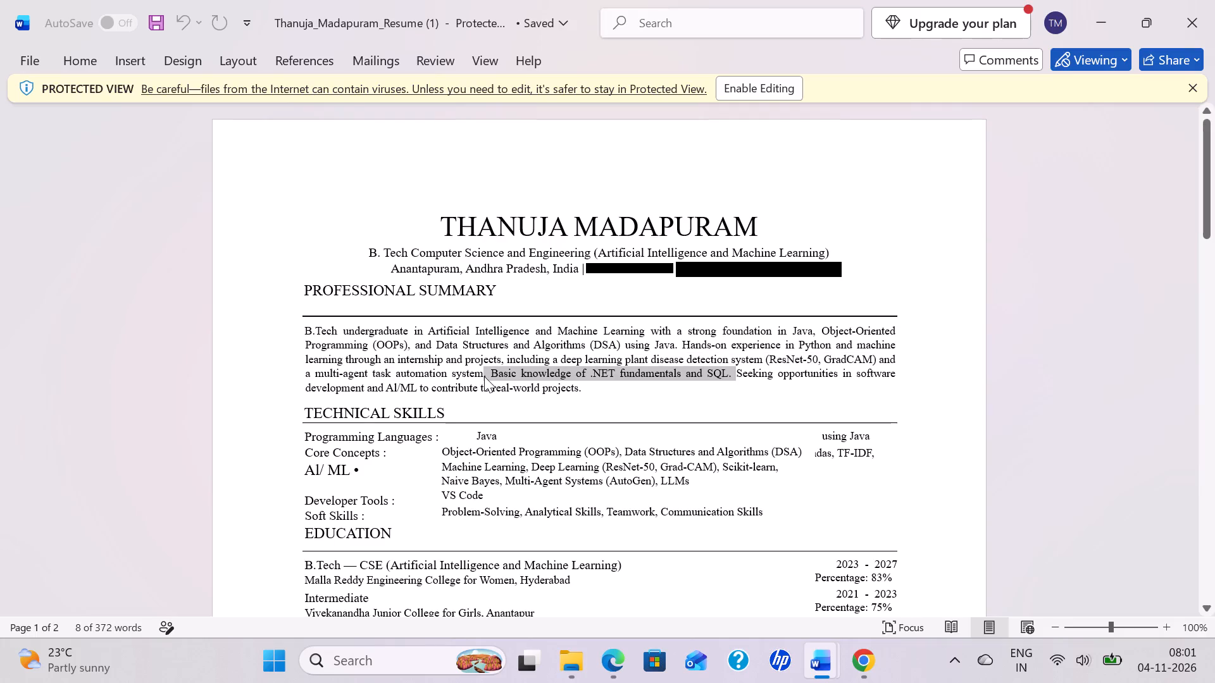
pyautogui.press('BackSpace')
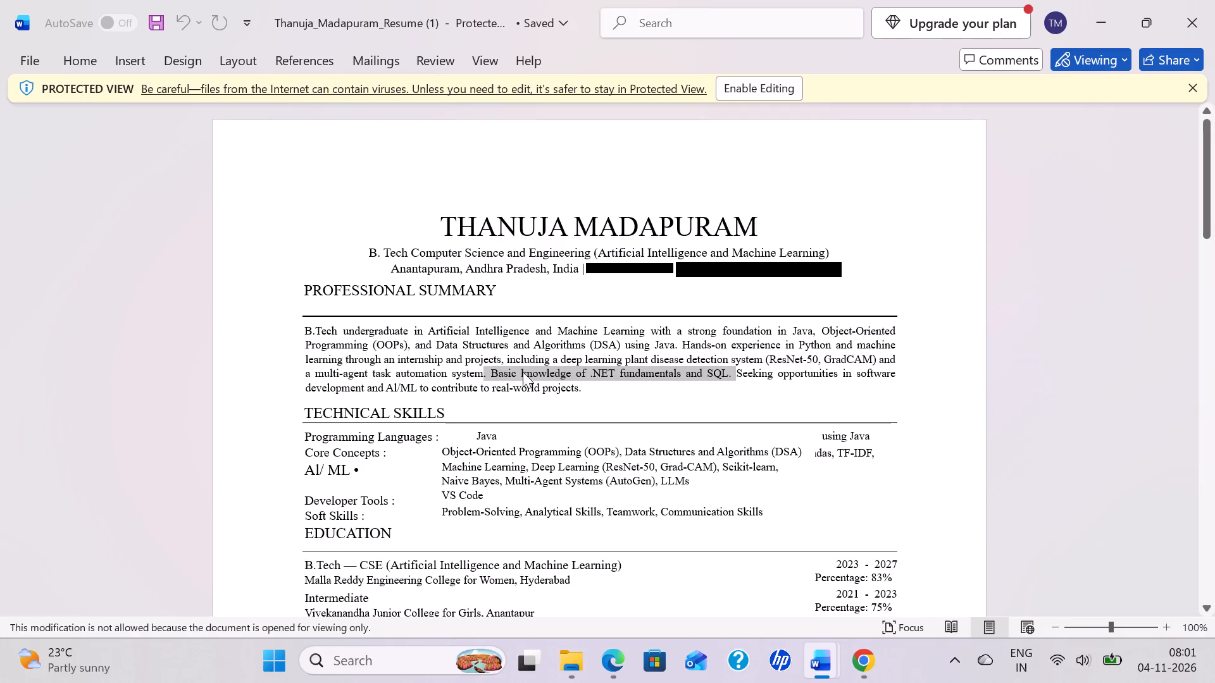
# Enable editing and delete "Basic knowledge of .NET fundamentals and SQL." from the professional summary, keeping a period after "system".
pyautogui.click(741, 95)
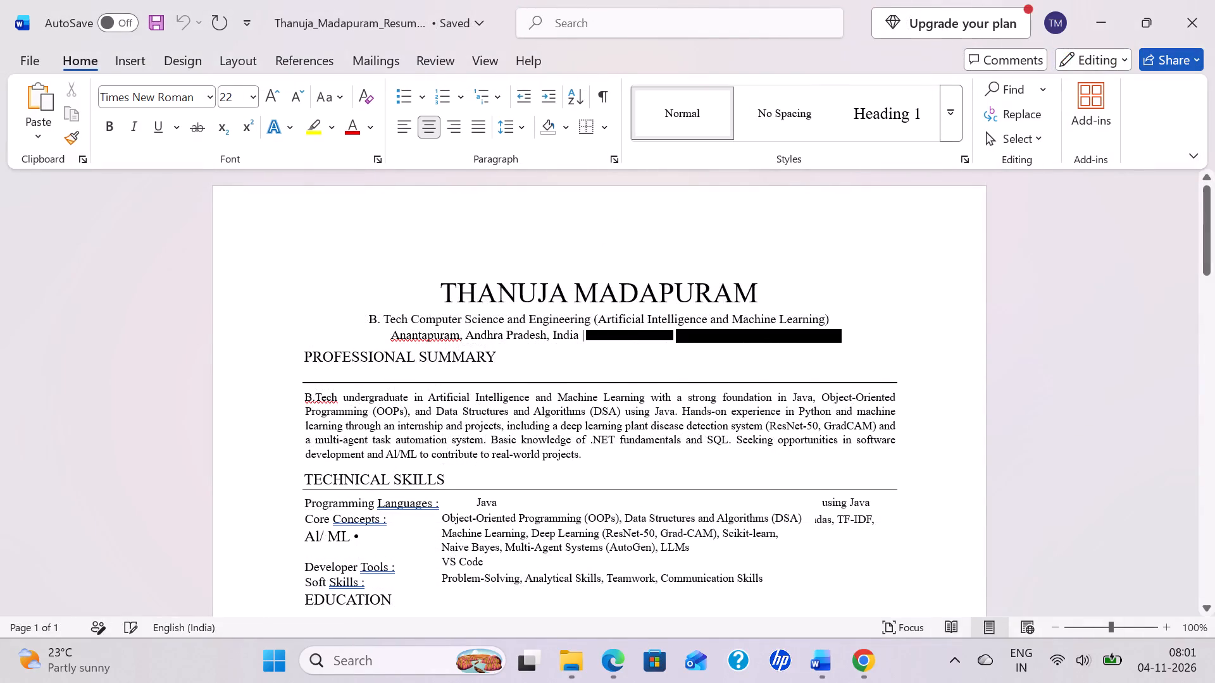
pyautogui.moveTo(732, 440); pyautogui.dragTo(516, 434)
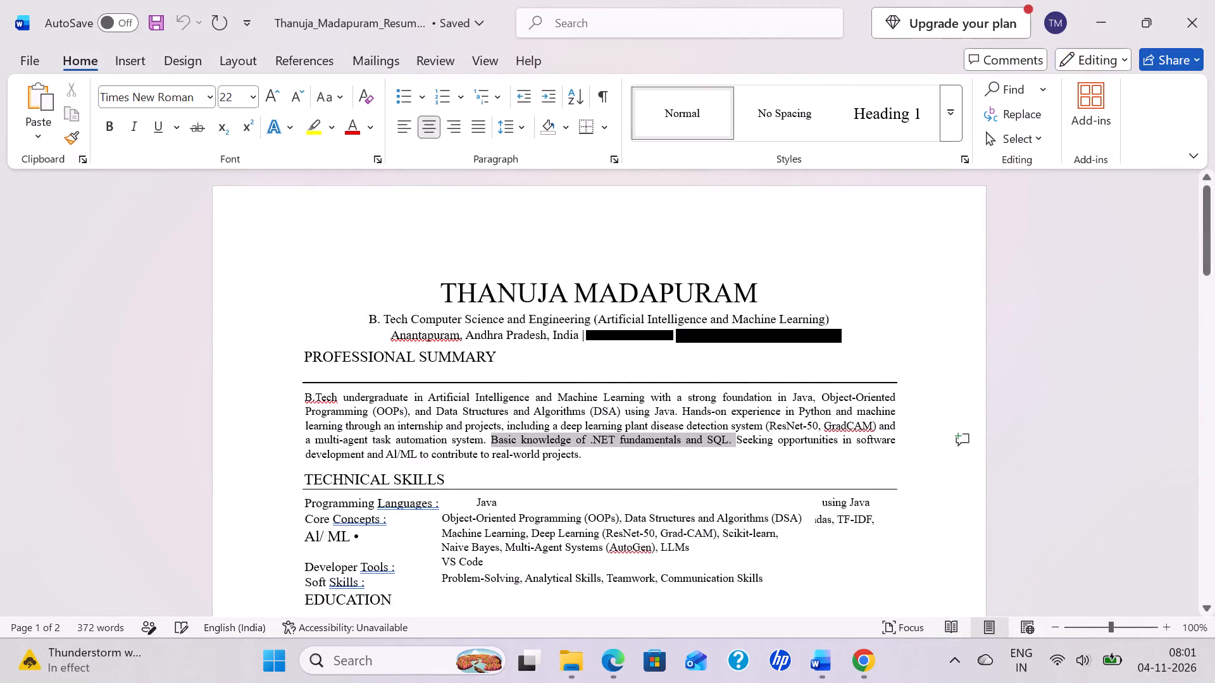
pyautogui.moveTo(516, 434); pyautogui.dragTo(487, 438)
pyautogui.press('BackSpace')
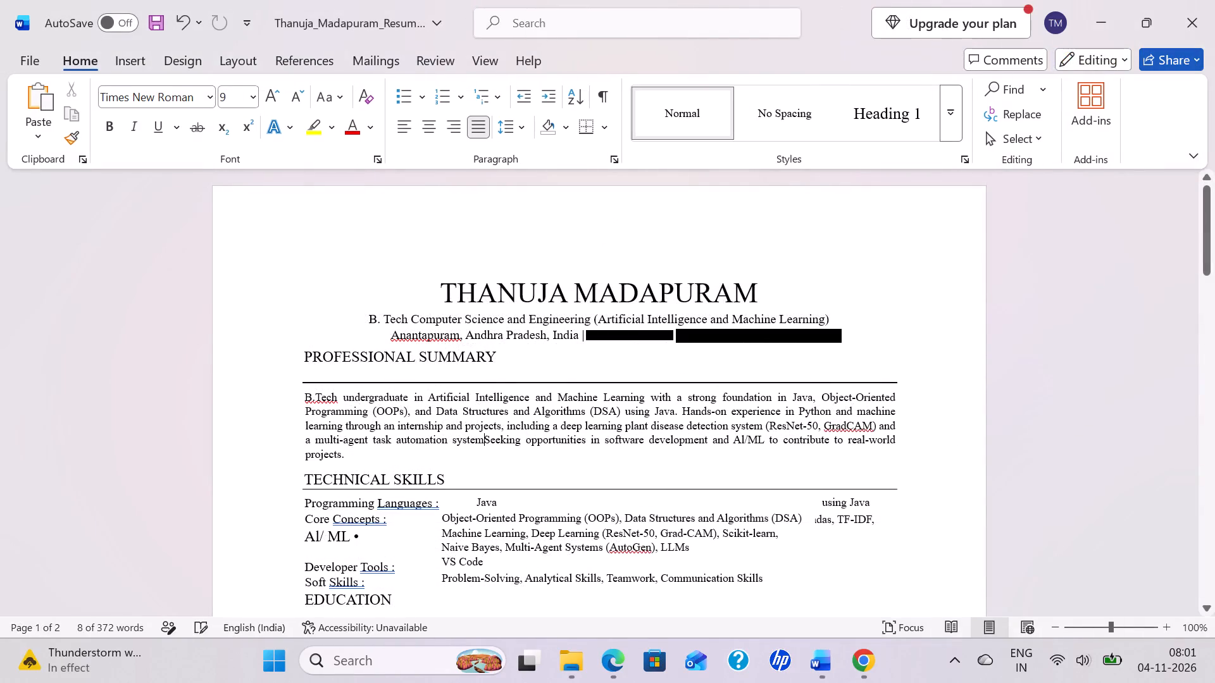
pyautogui.press('.')
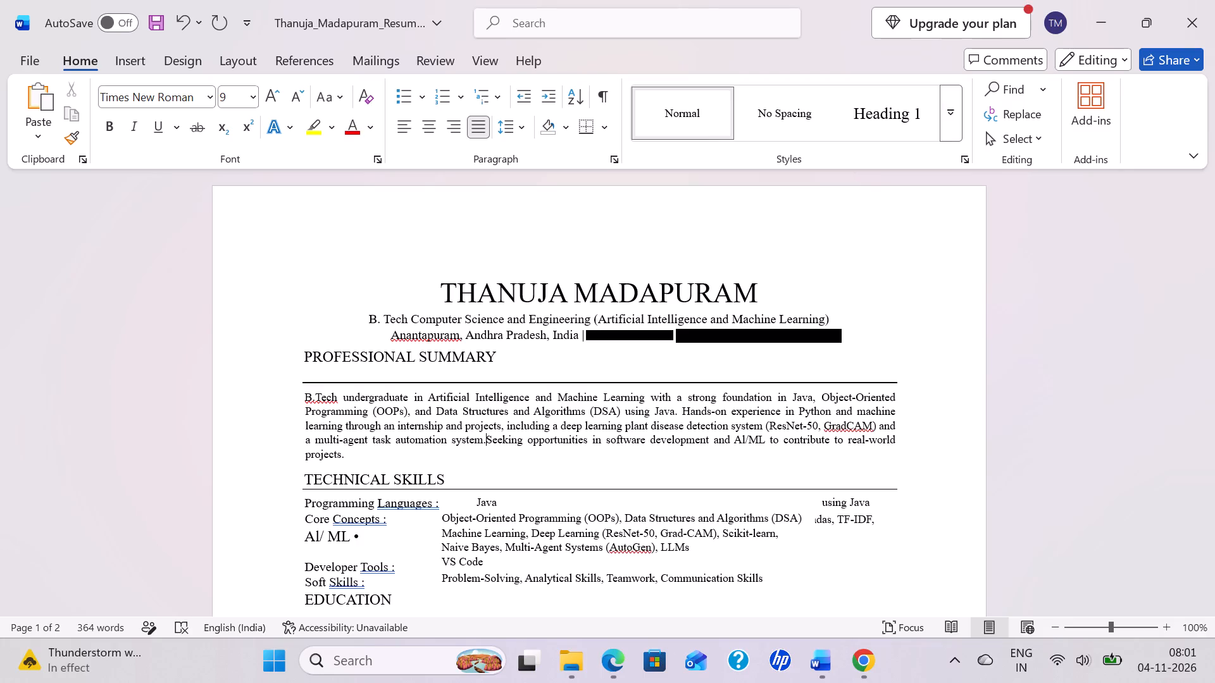
# Add two blank lines after "Communication Skills" in the Soft Skills entry.
pyautogui.scroll(-1, 445, 477)
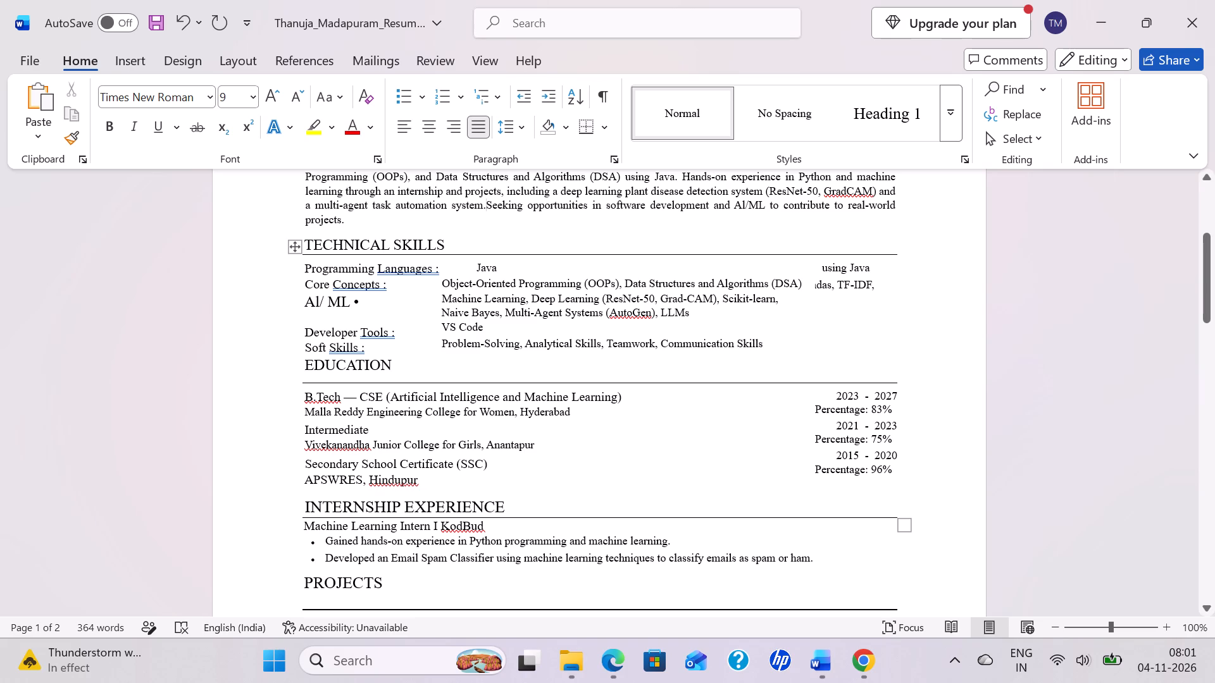
pyautogui.click(779, 347)
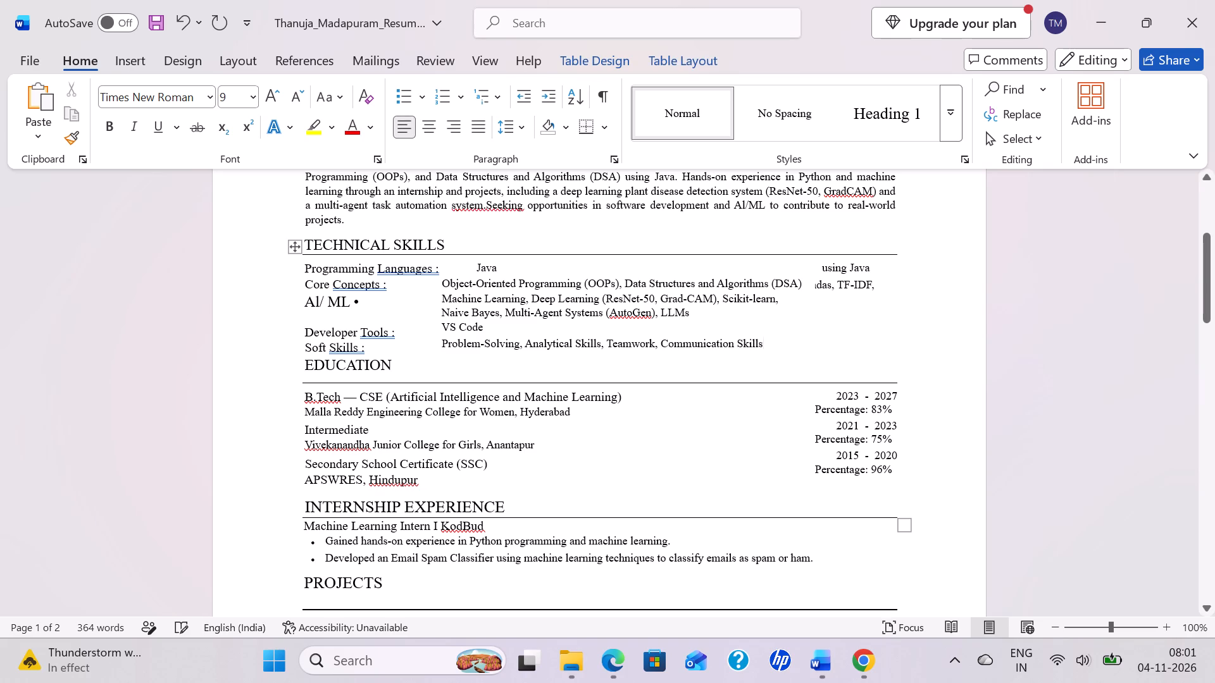
pyautogui.press('Return')
pyautogui.press('Return')
# Replace the misread "Al/ ML •" label in Technical Skills with "AI/ML :".
pyautogui.click(376, 303)
pyautogui.press('BackSpace')
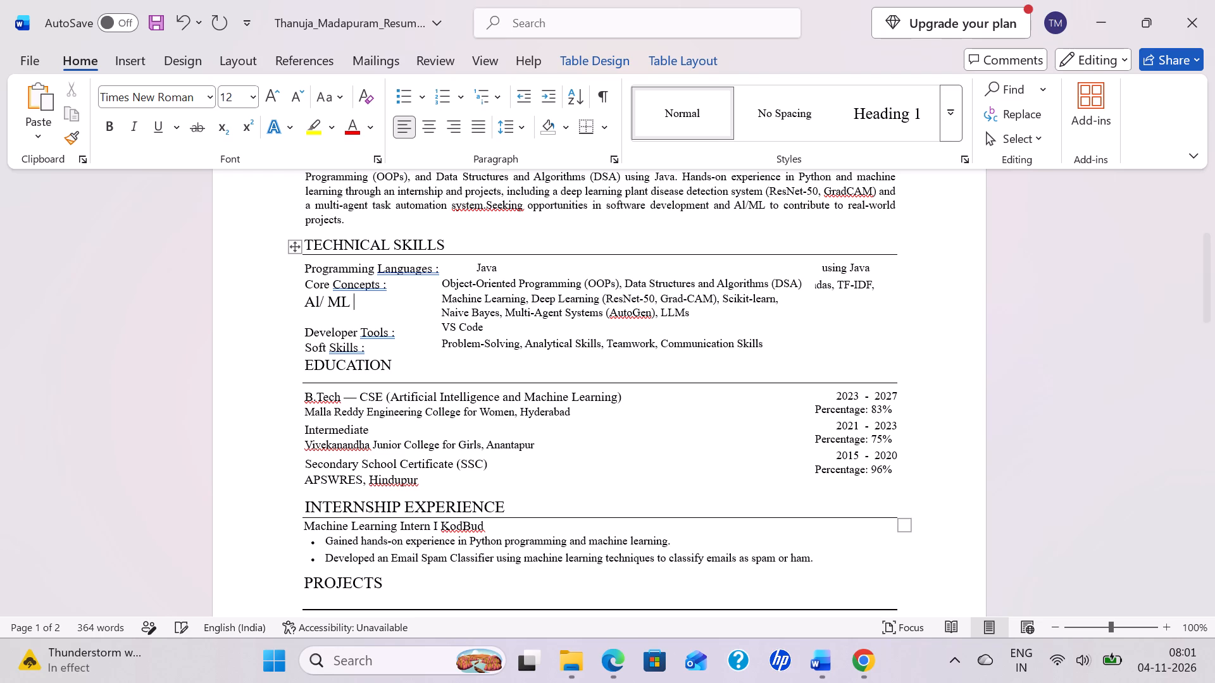
pyautogui.press('BackSpace')
pyautogui.press('BackSpace')
pyautogui.press('BackSpace')
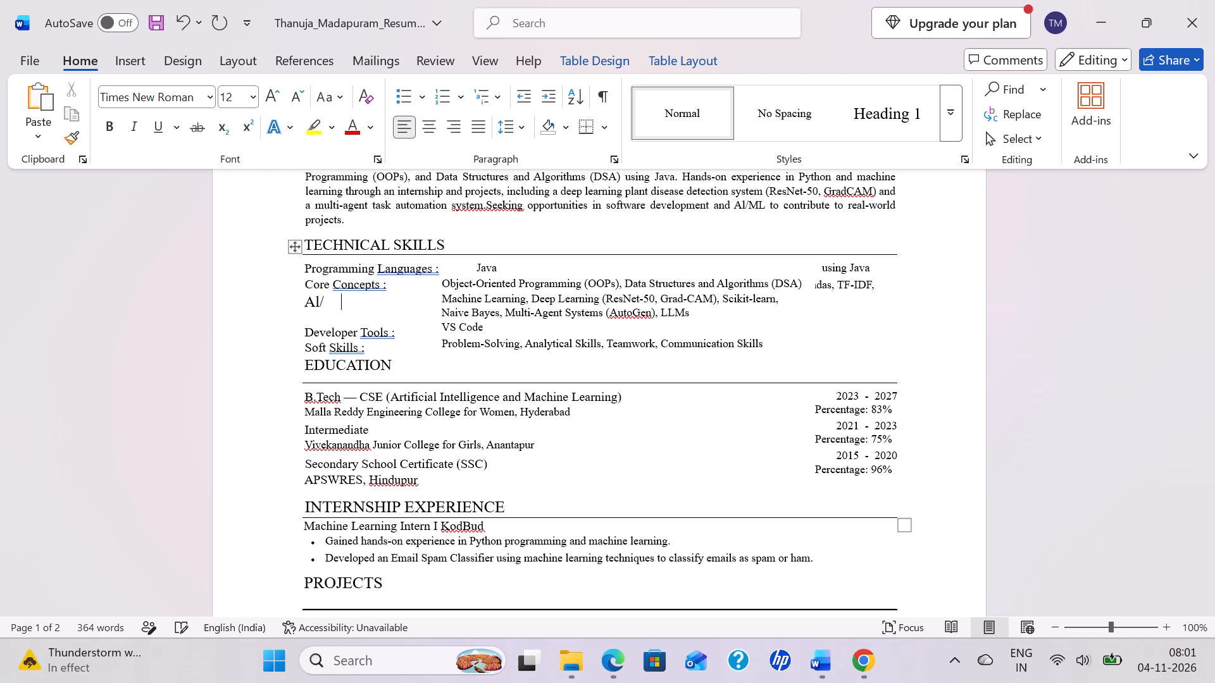
pyautogui.press('BackSpace')
pyautogui.press('BackSpace')
pyautogui.press('BackSpace')
pyautogui.press('BackSpace')
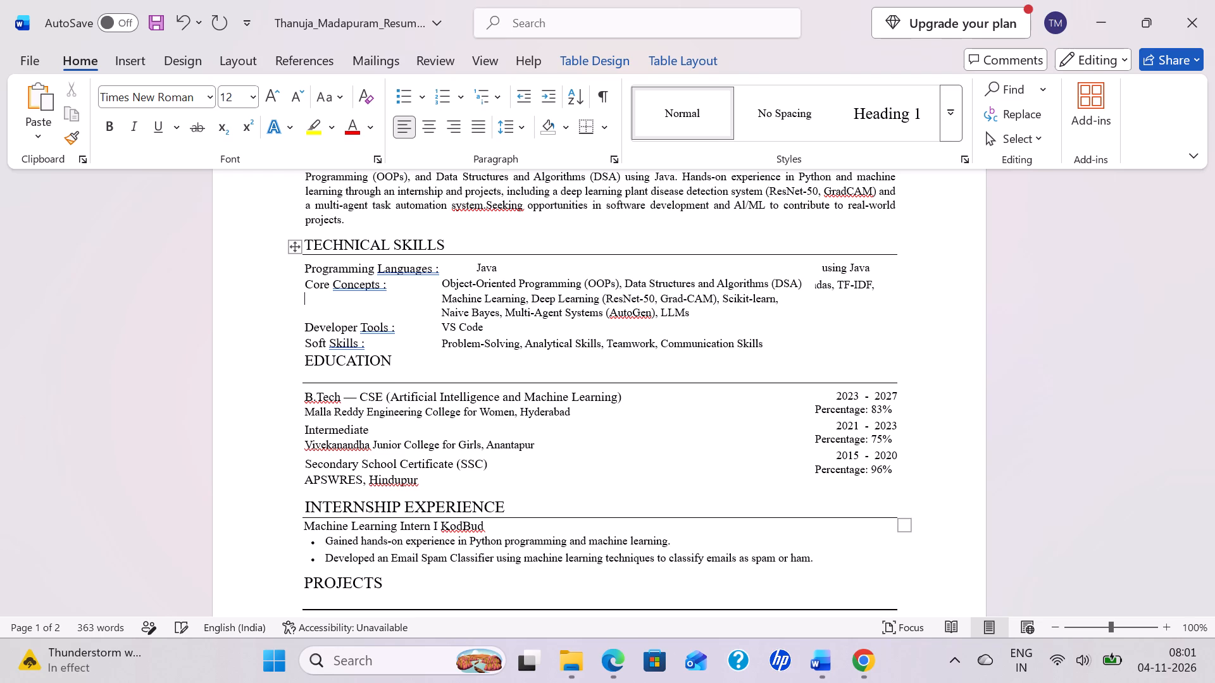
pyautogui.write('AI')
pyautogui.write('/ML')
pyautogui.press('space')
pyautogui.hotkey('shift', ':')
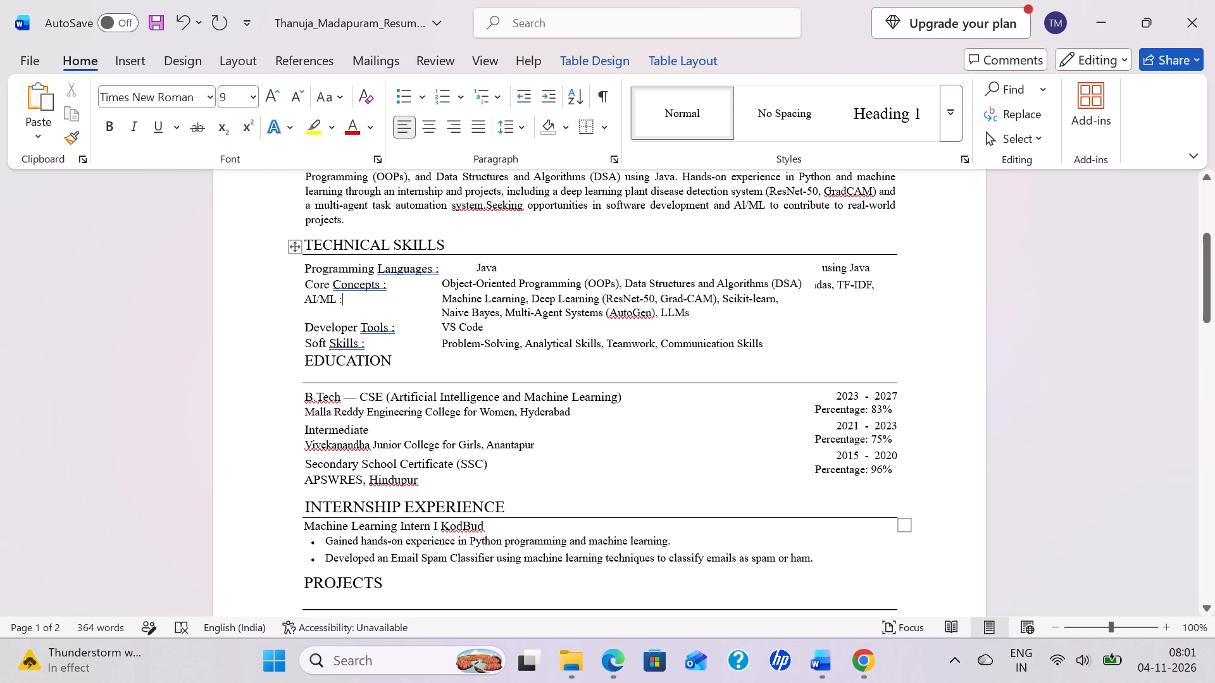
# Insert a blank line above the EDUCATION heading to separate it from the Soft Skills row.
pyautogui.click(785, 345)
pyautogui.click(303, 359)
pyautogui.press('Return')
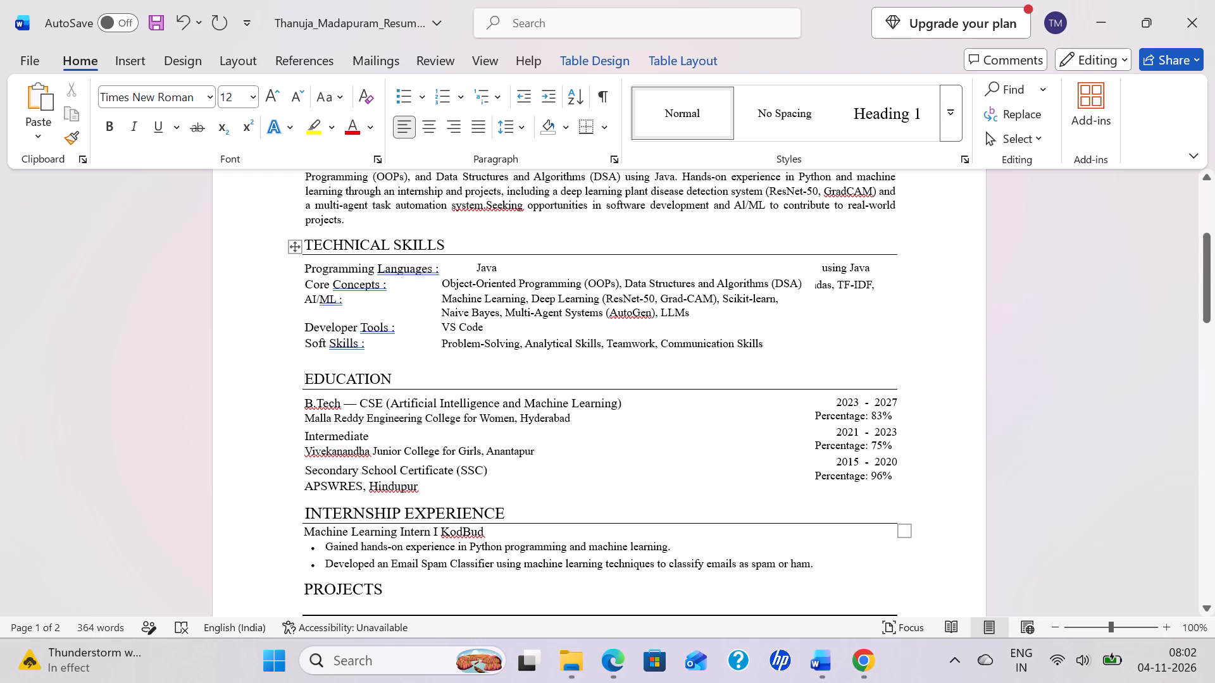
# Delete the stray "using Java" fragment at the far end of the Programming Languages row.
pyautogui.click(871, 270)
pyautogui.press('BackSpace')
pyautogui.press('BackSpace')
pyautogui.press('BackSpace')
pyautogui.press('BackSpace')
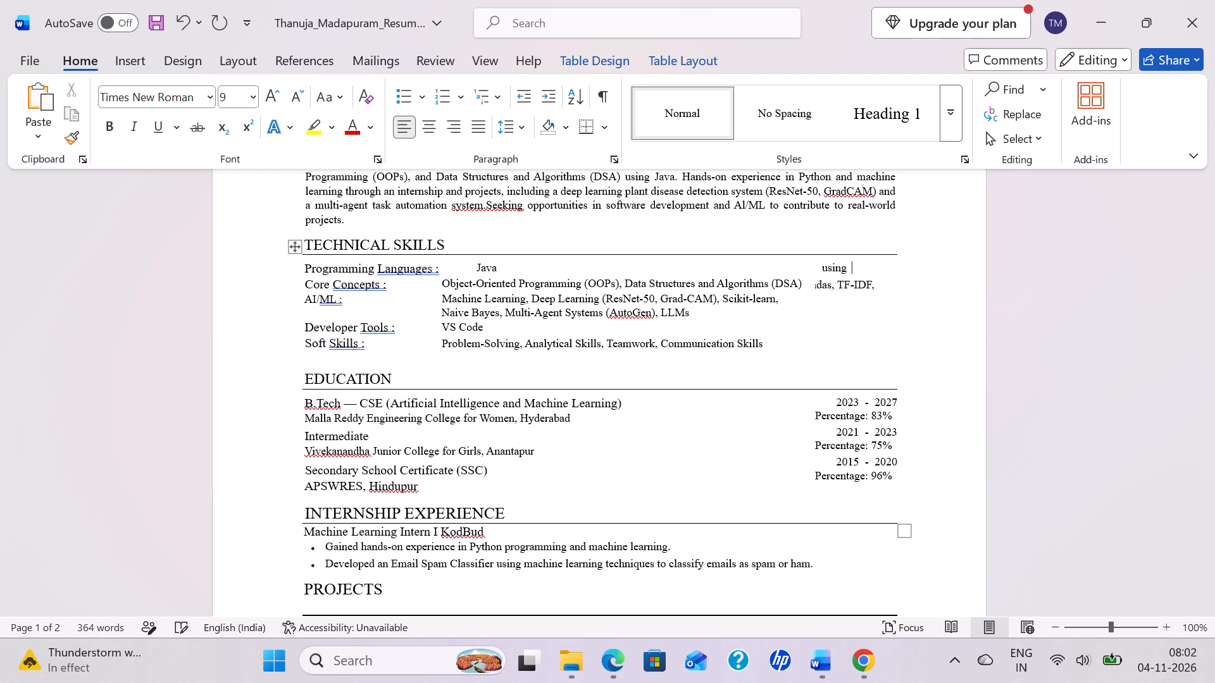
pyautogui.press('BackSpace')
pyautogui.press('BackSpace')
pyautogui.press('BackSpace')
pyautogui.press('BackSpace')
pyautogui.press('BackSpace')
pyautogui.press('BackSpace')
pyautogui.press('BackSpace')
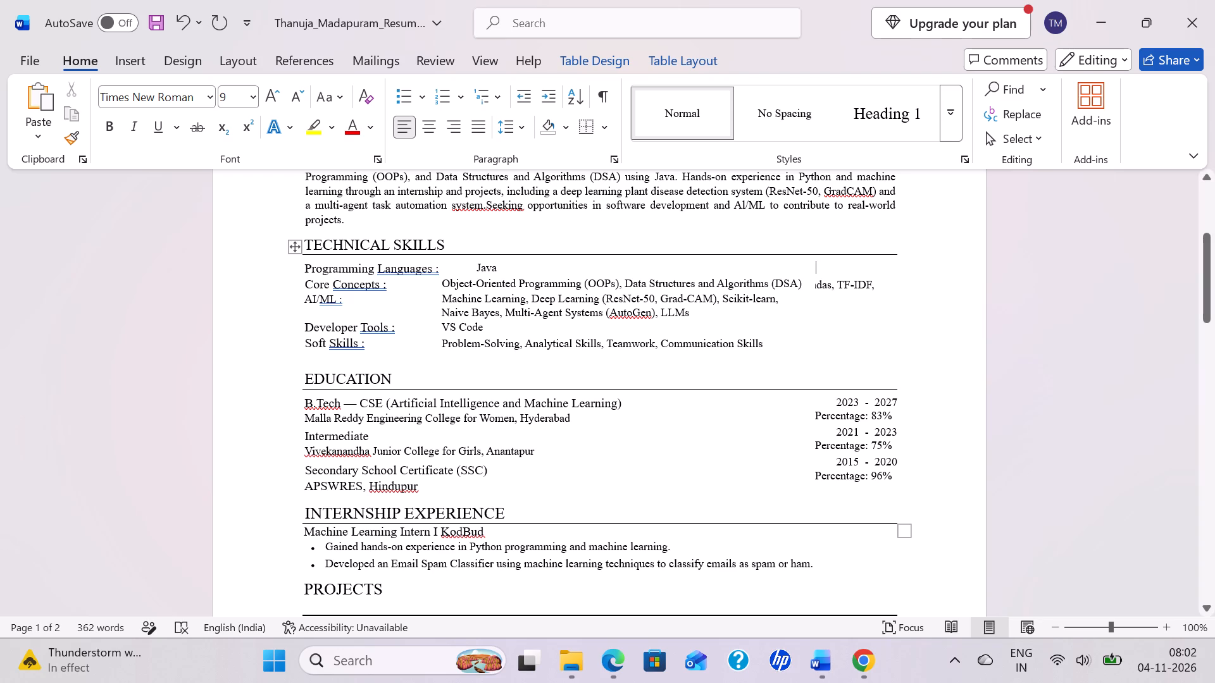
# Delete the stray "Pandas, TF-IDF," fragment at the far end of the Core Concepts row.
pyautogui.click(875, 285)
pyautogui.press('BackSpace')
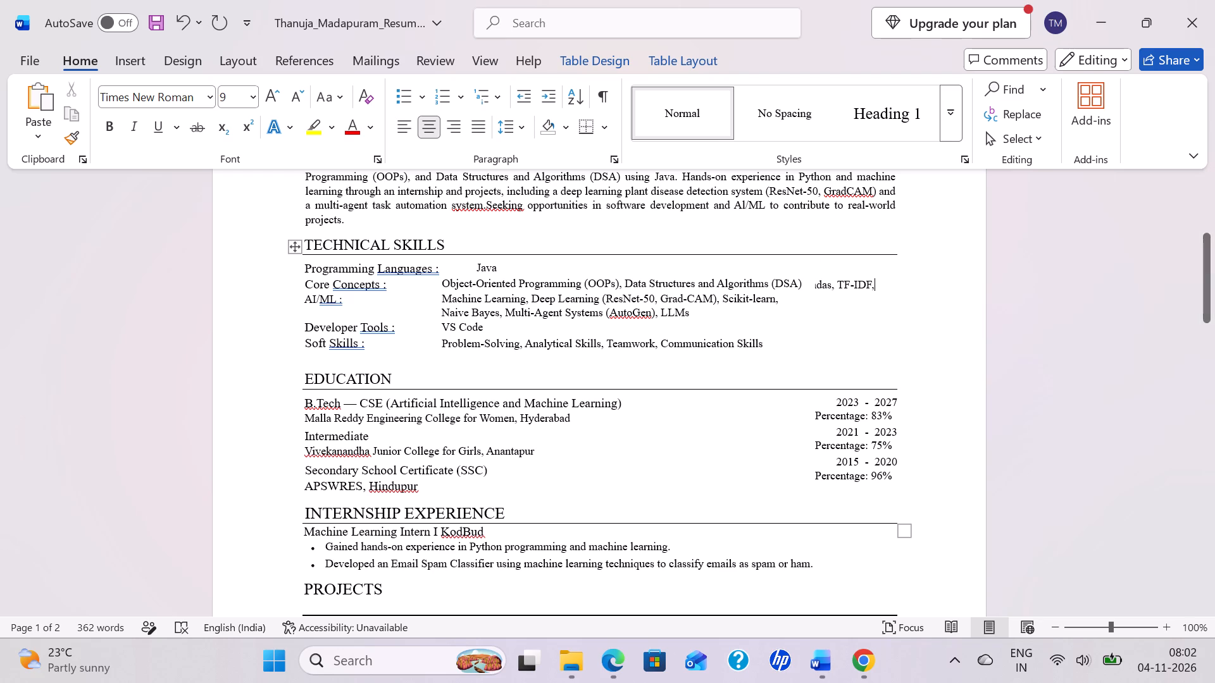
pyautogui.press('BackSpace')
pyautogui.press('BackSpace')
pyautogui.press('BackSpace')
pyautogui.press('BackSpace')
pyautogui.press('BackSpace')
pyautogui.press('BackSpace')
pyautogui.press('BackSpace')
pyautogui.press('BackSpace')
pyautogui.press('BackSpace')
pyautogui.press('BackSpace')
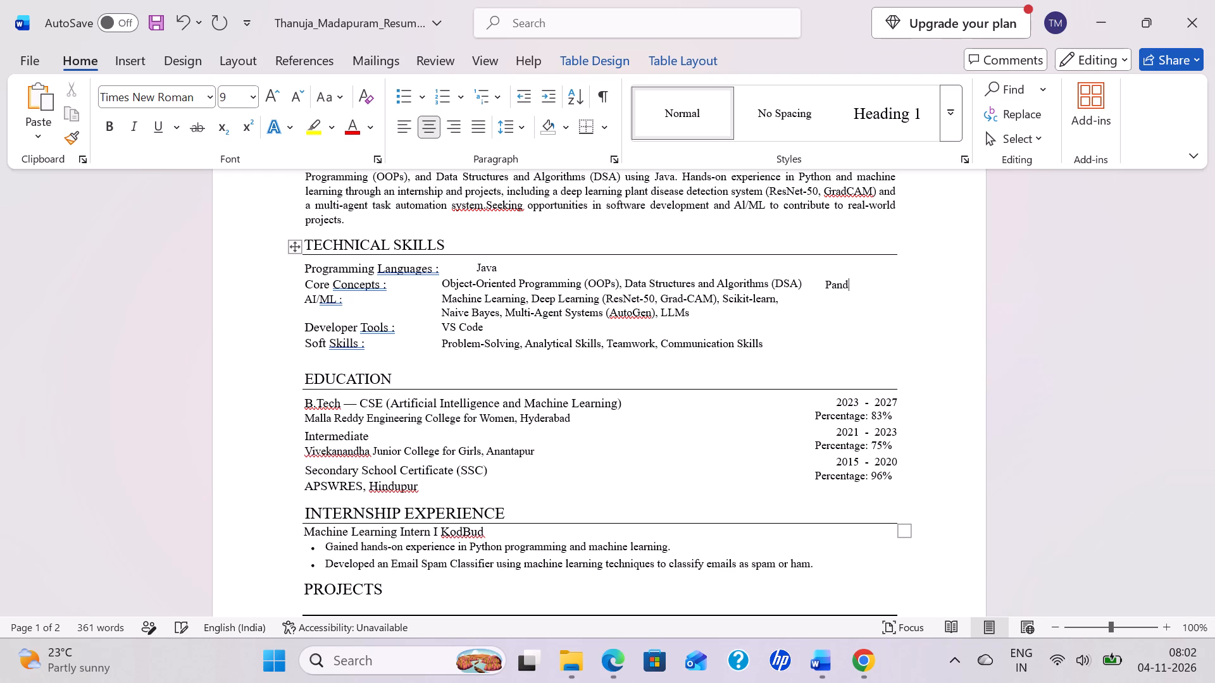
pyautogui.press('BackSpace')
pyautogui.press('BackSpace')
pyautogui.press('BackSpace')
pyautogui.press('BackSpace')
pyautogui.press('BackSpace')
pyautogui.press('BackSpace')
pyautogui.press('BackSpace')
pyautogui.press('BackSpace')
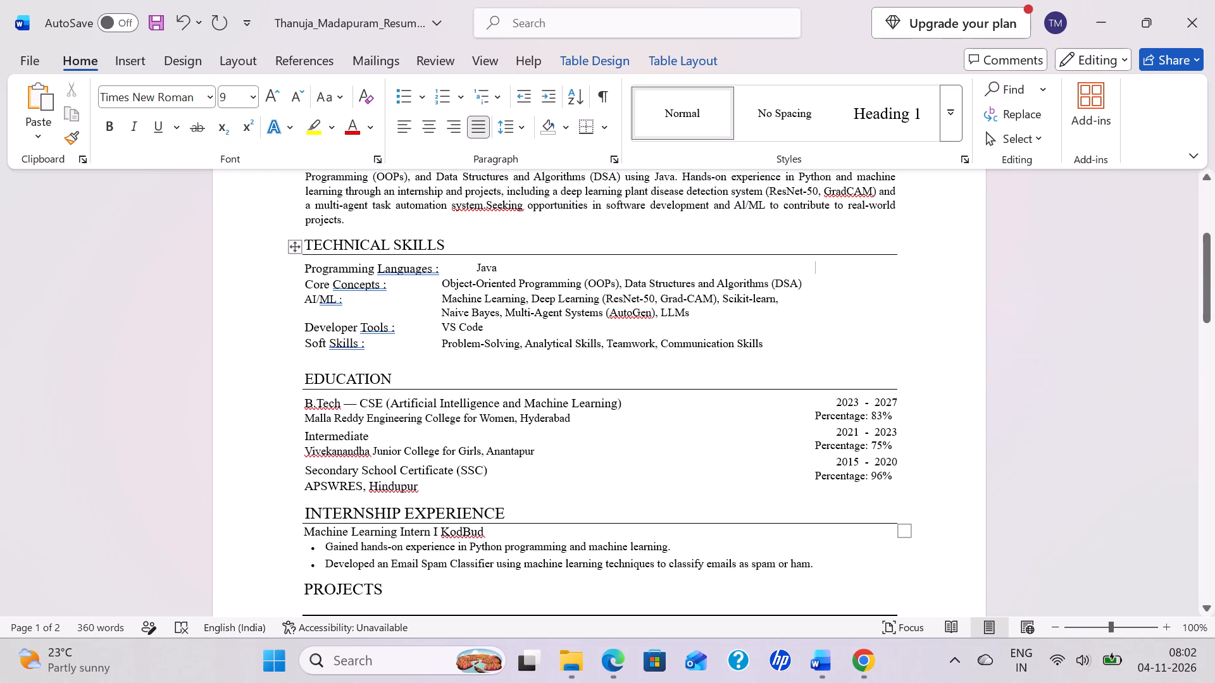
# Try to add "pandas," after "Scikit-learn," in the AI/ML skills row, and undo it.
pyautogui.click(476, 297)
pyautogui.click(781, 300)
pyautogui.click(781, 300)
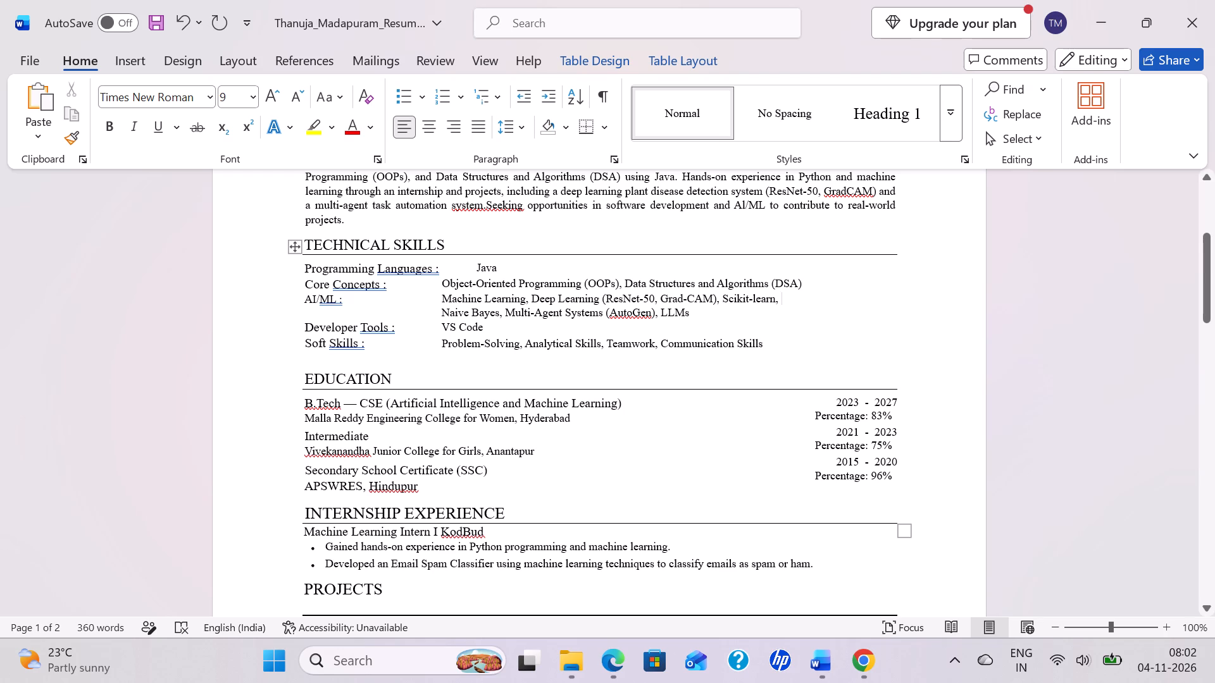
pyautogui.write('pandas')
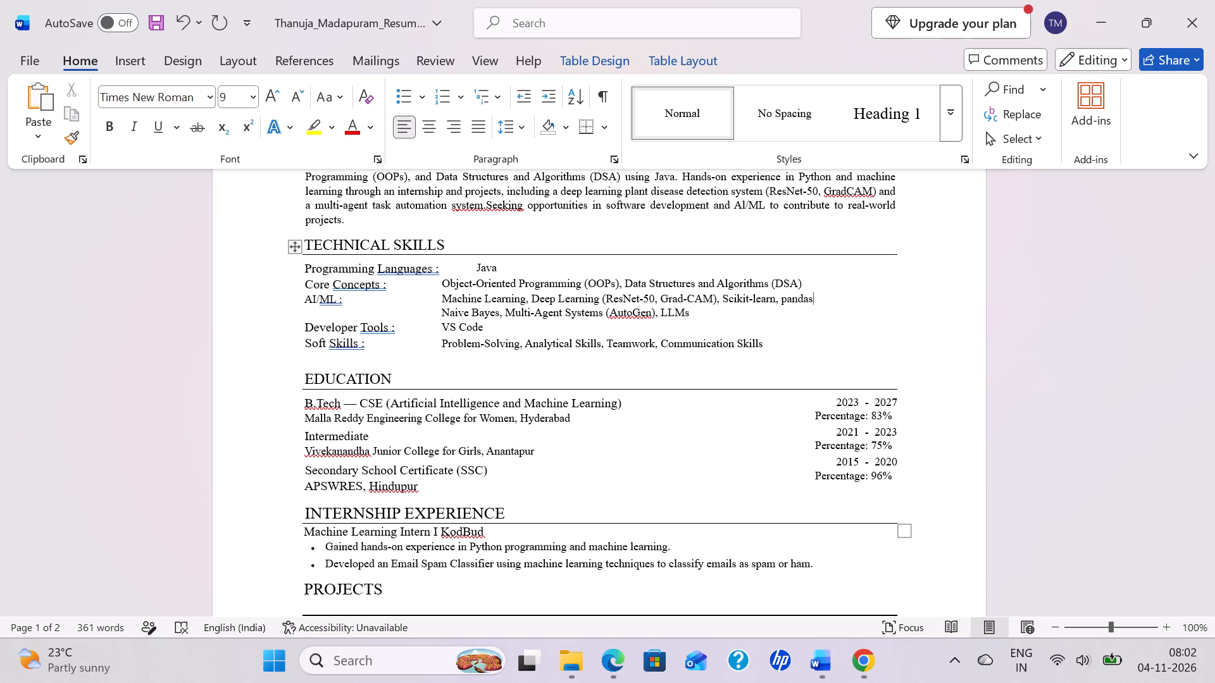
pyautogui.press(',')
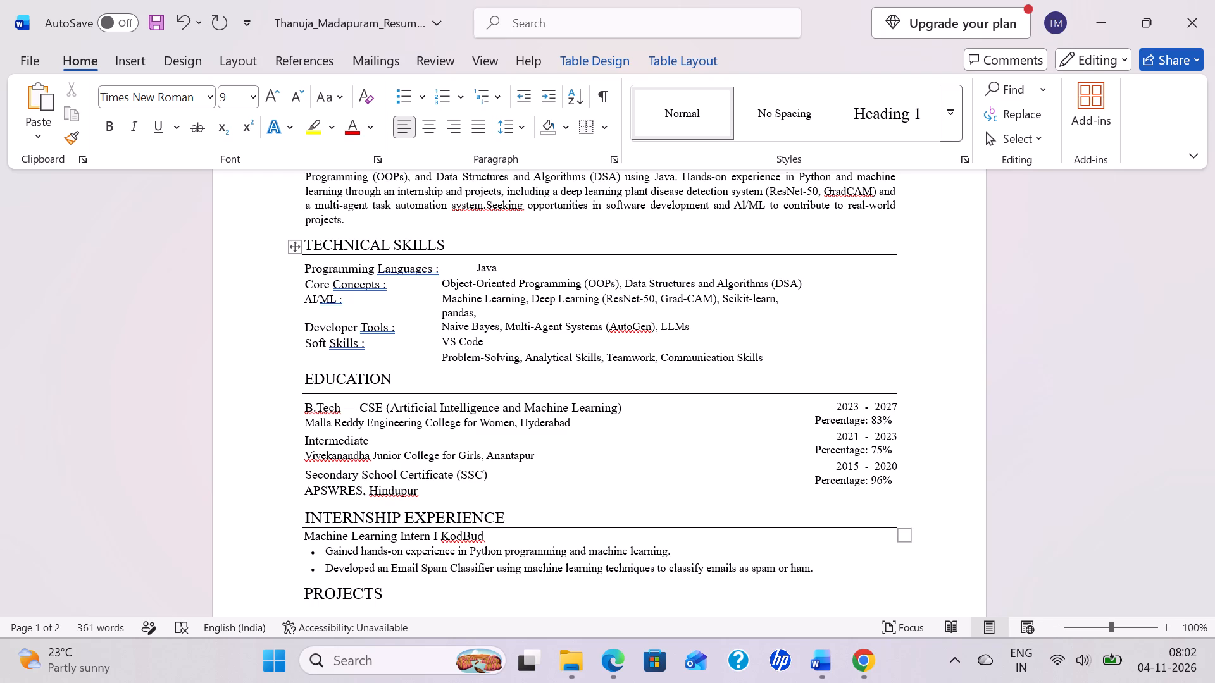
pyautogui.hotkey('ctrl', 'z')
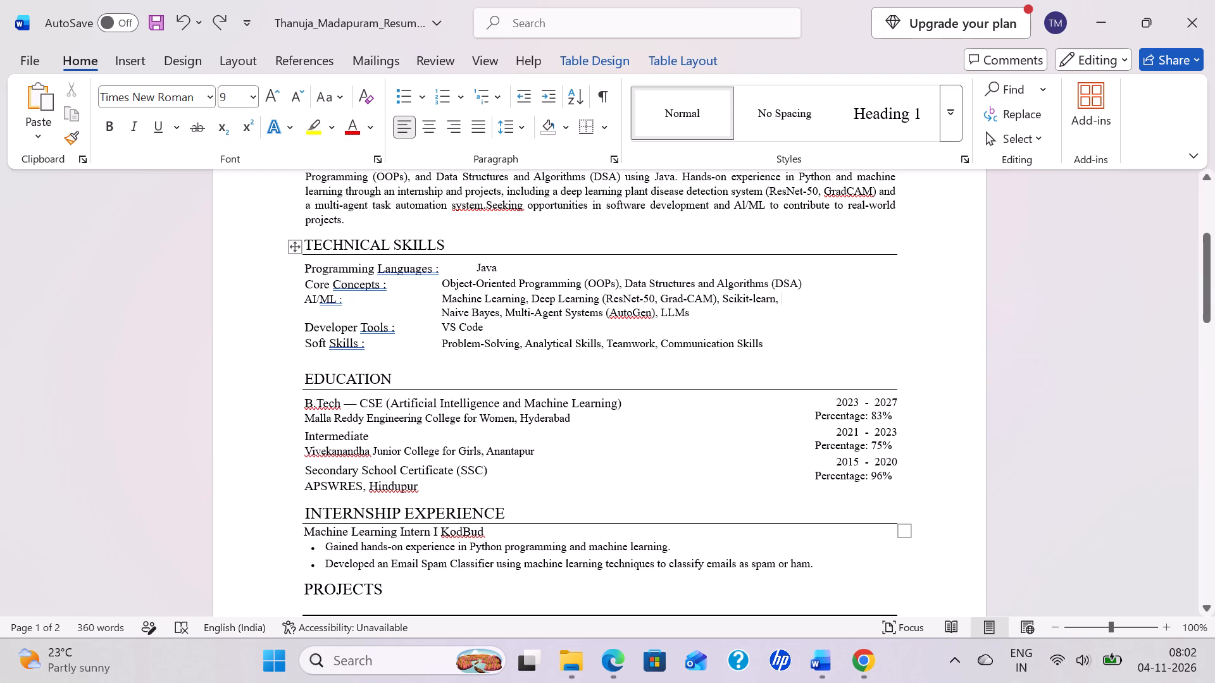
# End the AI/ML skills list with a period after "LLMs", keeping the Developer Tools entry directly below it.
pyautogui.click(691, 306)
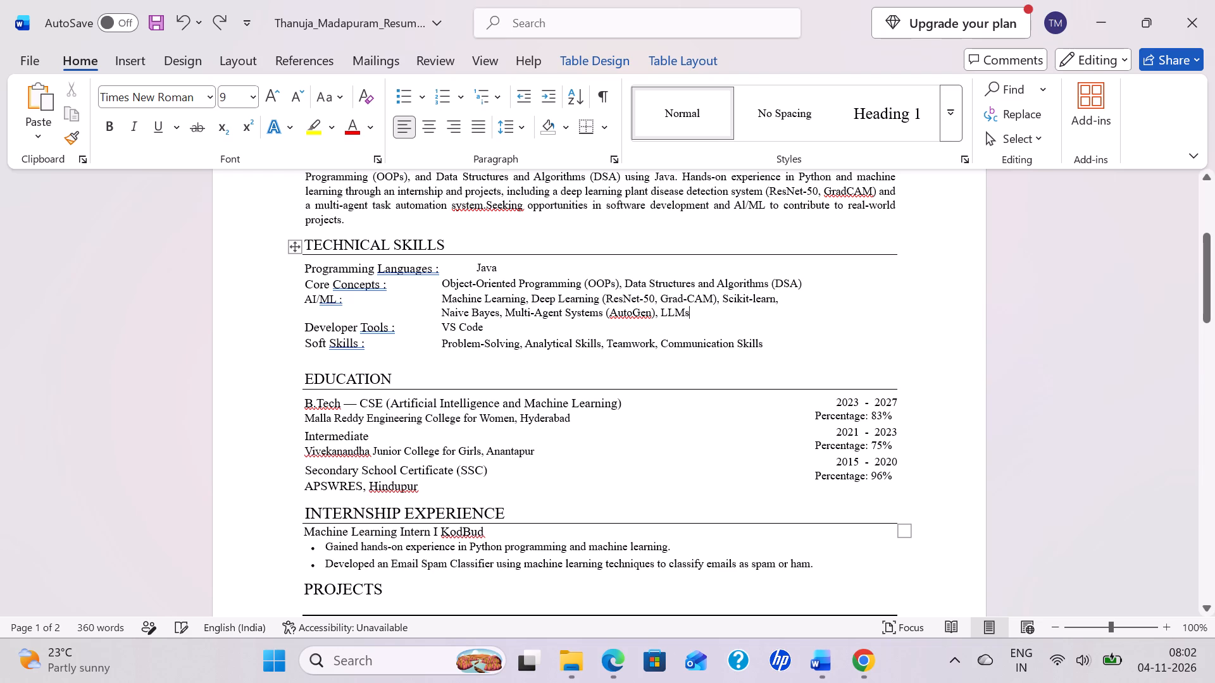
pyautogui.click(691, 306)
pyautogui.press('.')
pyautogui.press('Return')
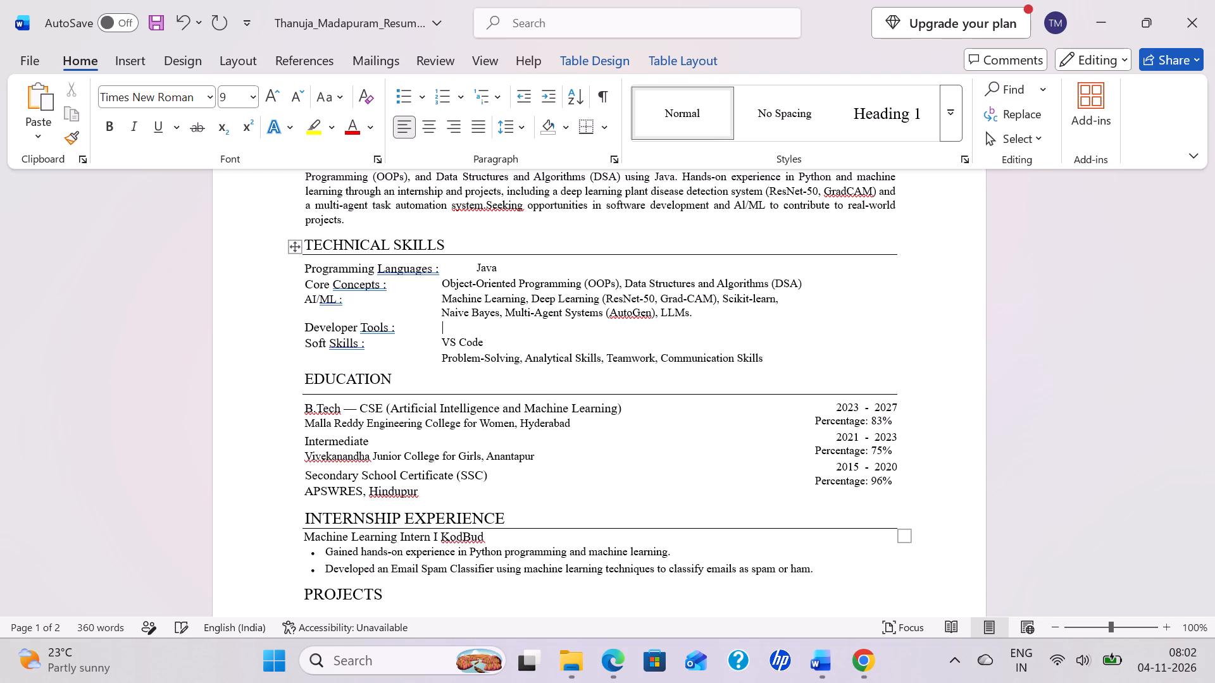
pyautogui.press('BackSpace')
pyautogui.press('BackSpace')
pyautogui.press('BackSpace')
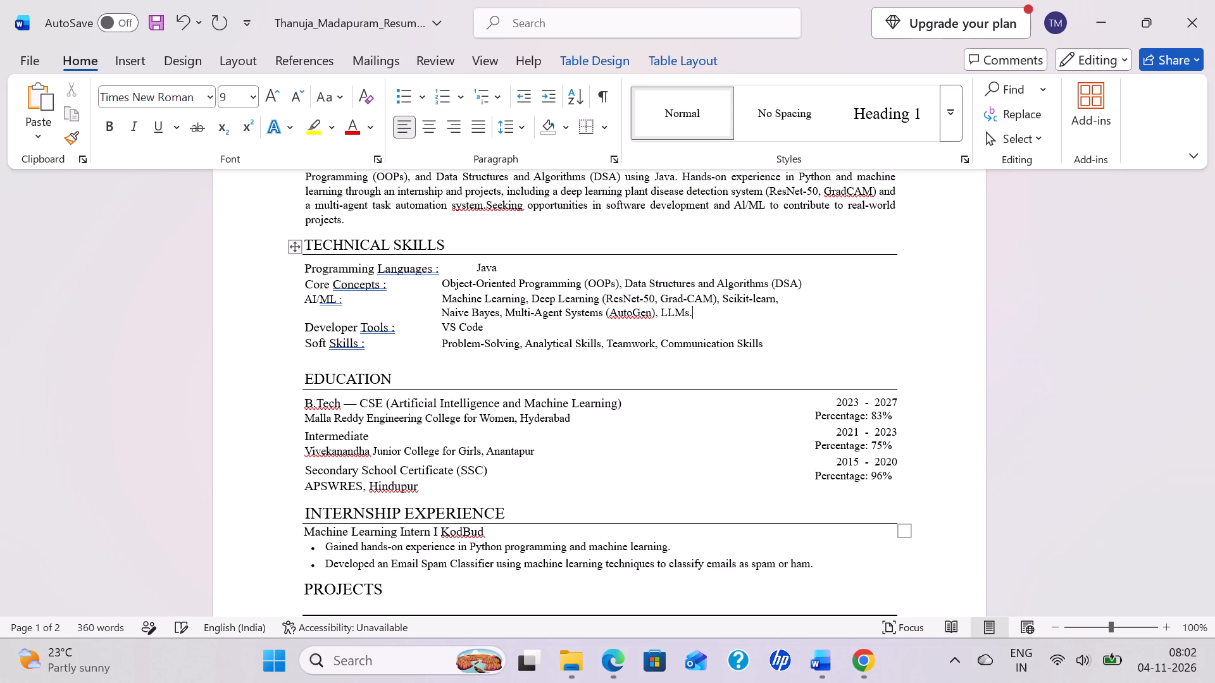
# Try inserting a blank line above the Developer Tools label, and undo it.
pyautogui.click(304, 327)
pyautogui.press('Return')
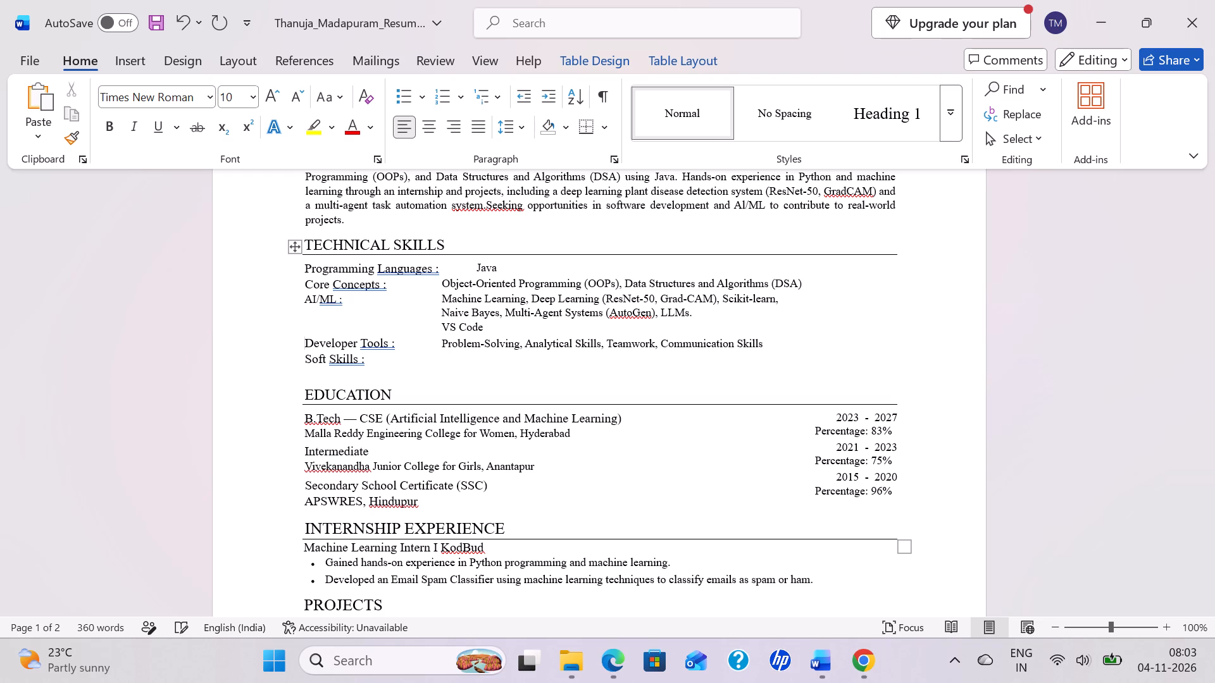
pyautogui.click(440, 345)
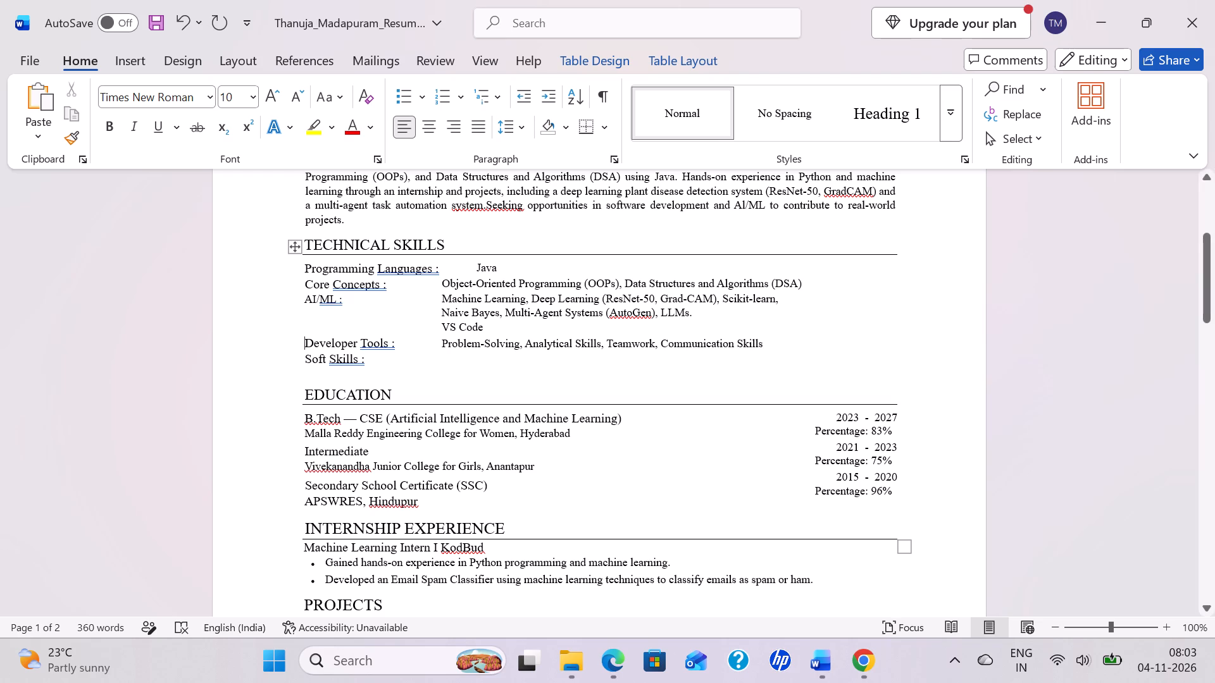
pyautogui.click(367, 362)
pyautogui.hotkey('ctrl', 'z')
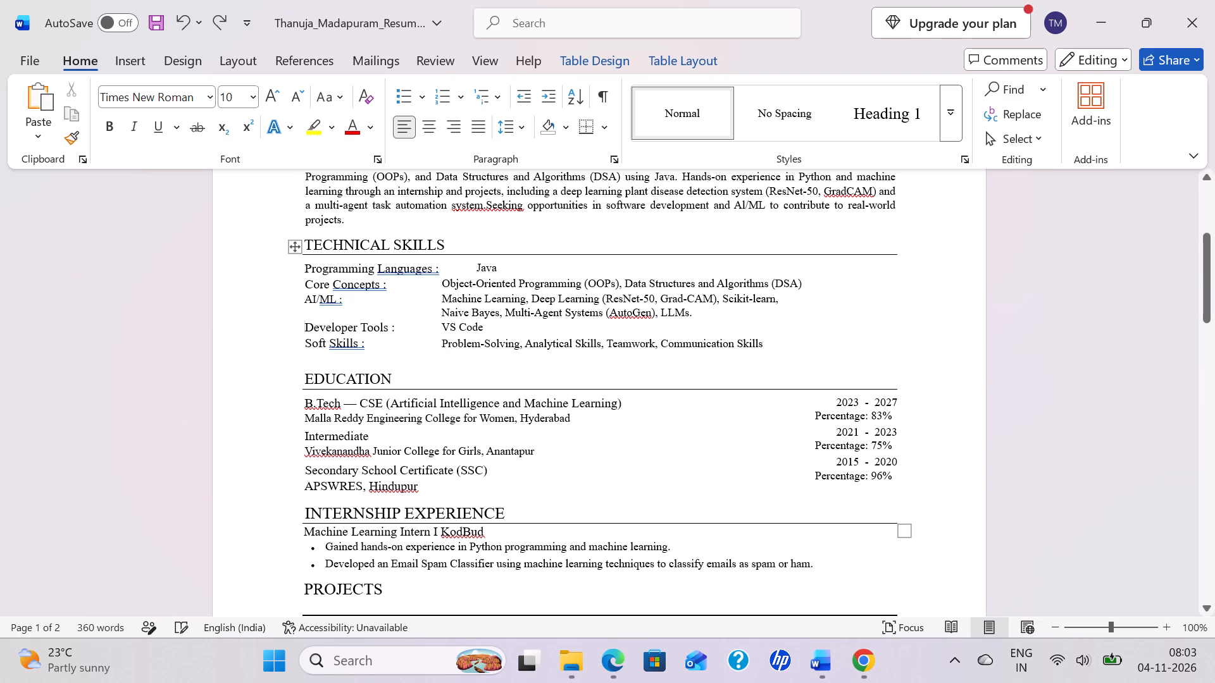
# Insert two extra spaces before the colon of the Developer Tools label.
pyautogui.click(385, 329)
pyautogui.press('Right')
pyautogui.press('Right')
pyautogui.press('space')
pyautogui.press('space')
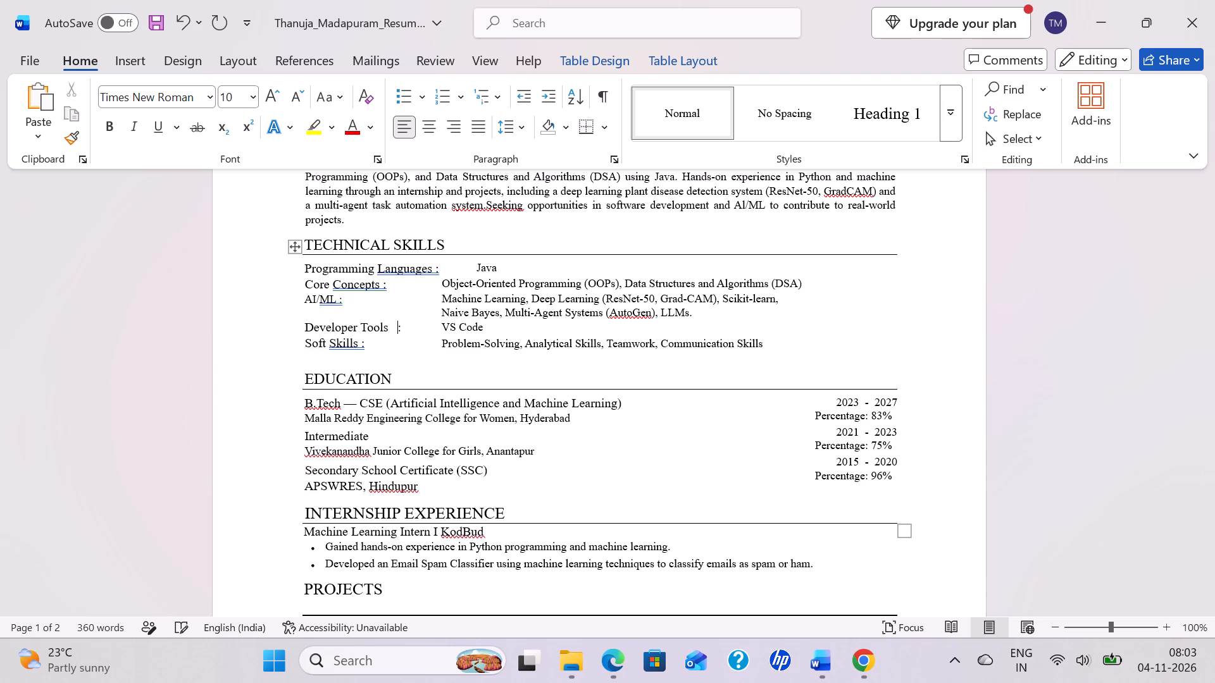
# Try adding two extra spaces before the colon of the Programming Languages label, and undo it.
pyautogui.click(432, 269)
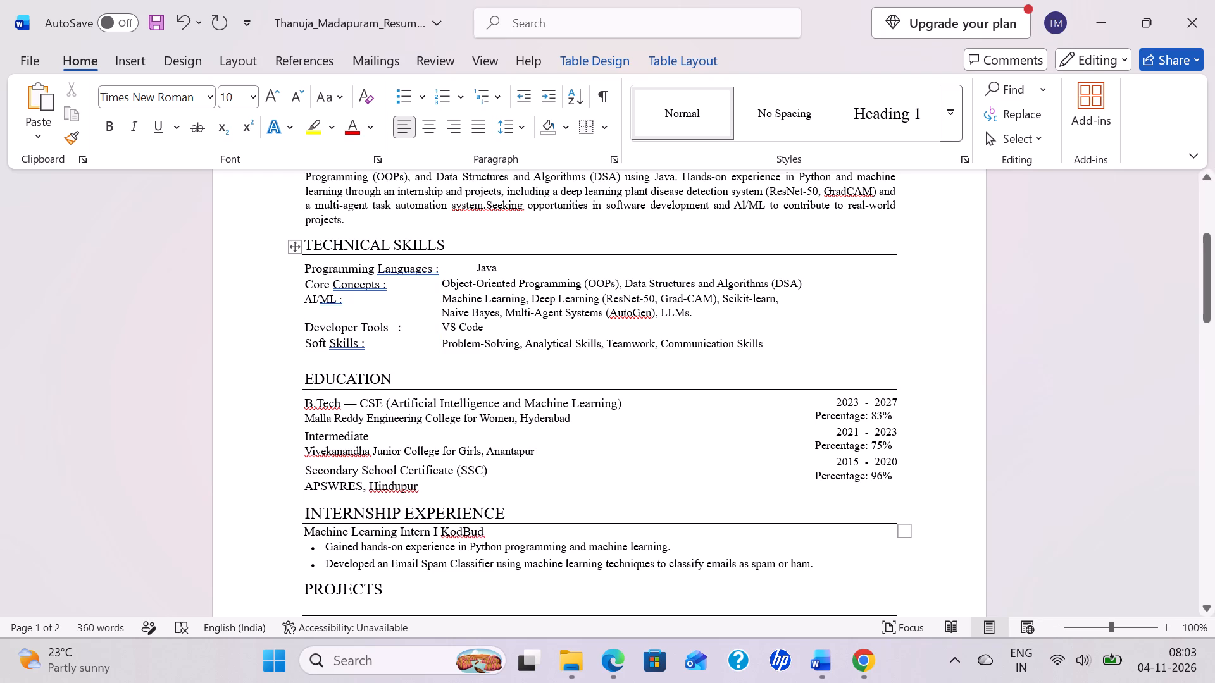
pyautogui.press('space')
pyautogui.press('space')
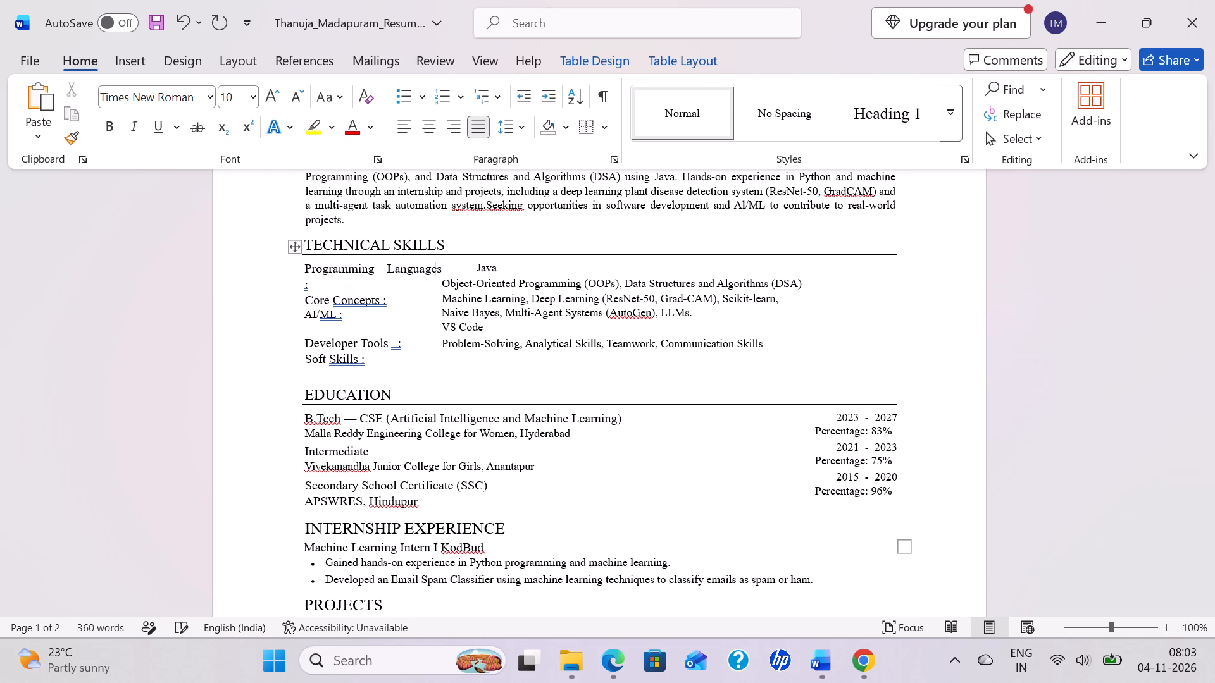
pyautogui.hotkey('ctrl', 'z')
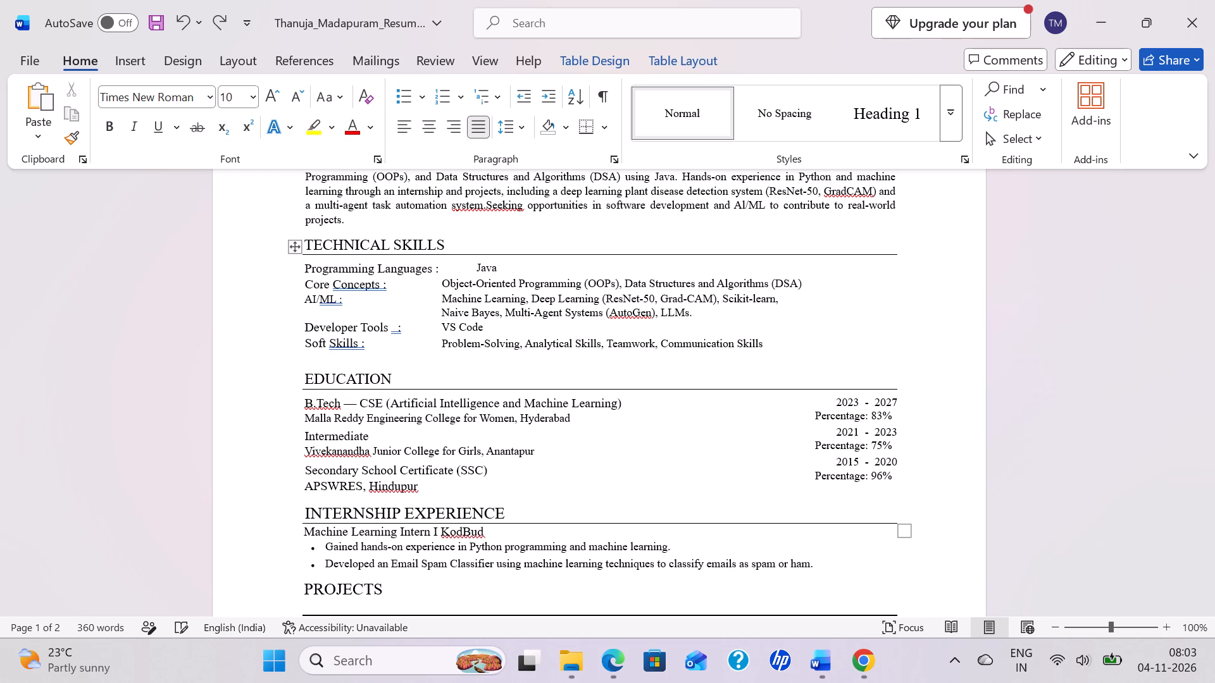
# Insert three extra spaces before the colon of the Core Concepts label to bring it near the Developer Tools colon.
pyautogui.click(380, 286)
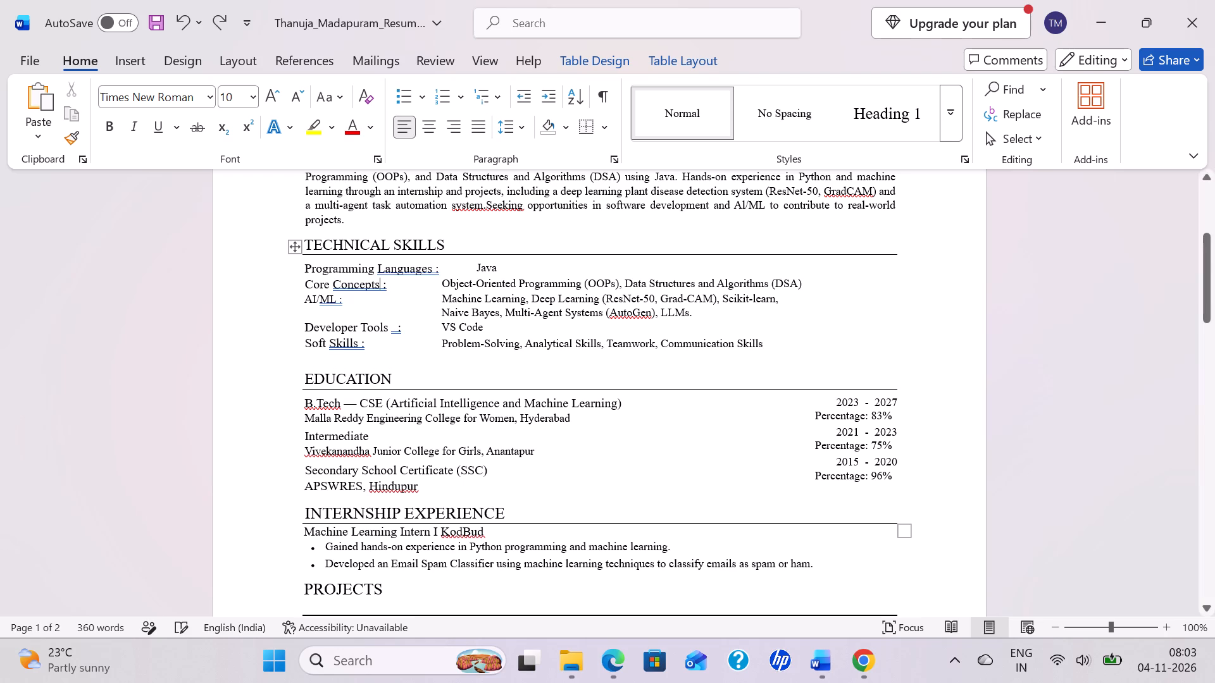
pyautogui.press('space')
pyautogui.press('space')
pyautogui.press('space')
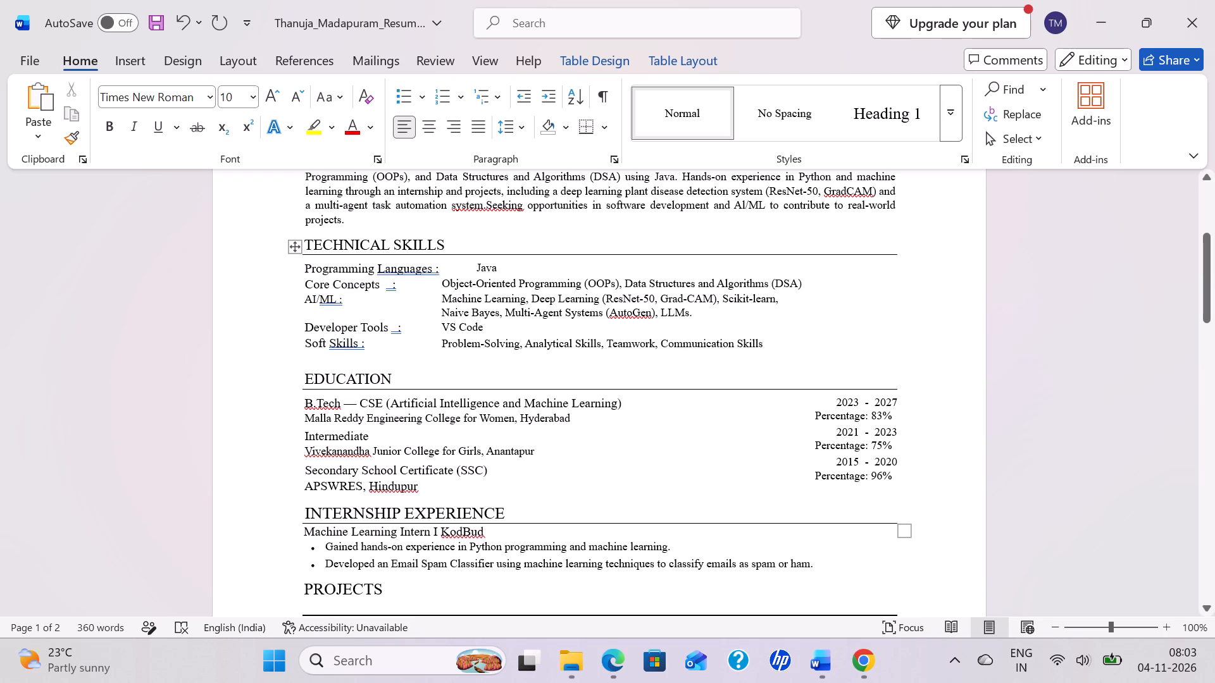
# Add spaces before the colon of the AI/ML label until it lines up with the Core Concepts colon.
pyautogui.click(335, 304)
pyautogui.press('space')
pyautogui.press('space')
pyautogui.press('space')
pyautogui.press('space')
pyautogui.press('space')
pyautogui.press('space')
pyautogui.press('space')
pyautogui.press('space')
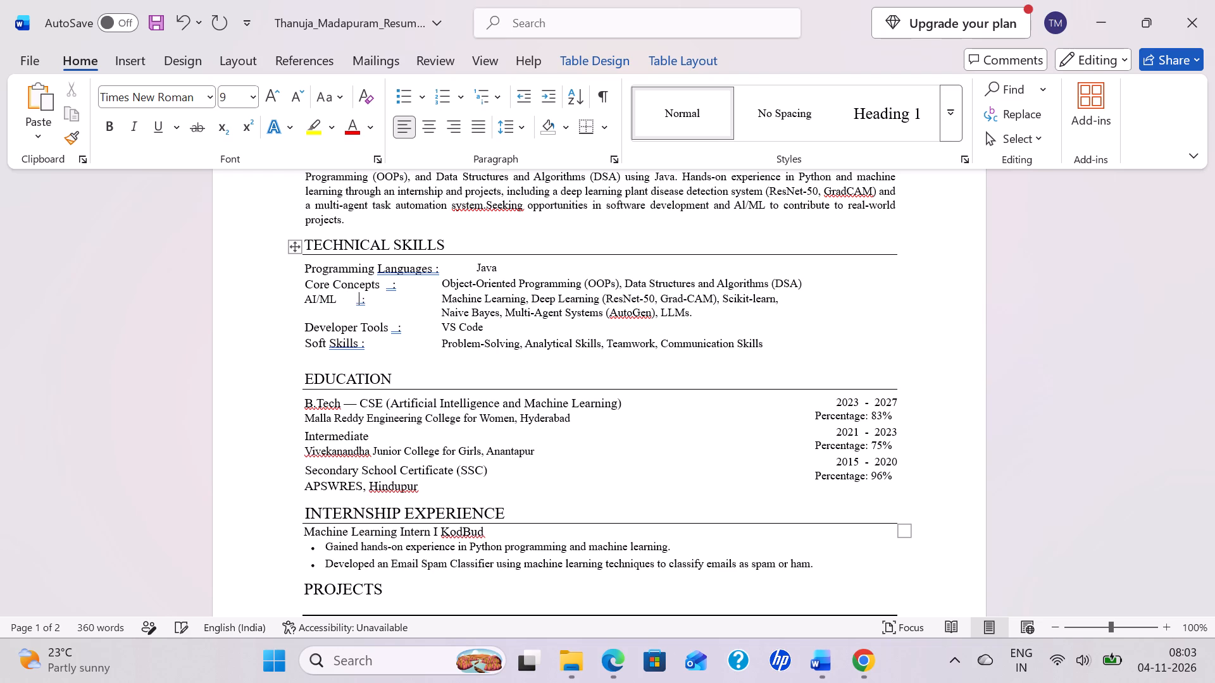
pyautogui.press('space')
pyautogui.press('space')
pyautogui.press('space')
# Add spaces before the colon of the Soft Skills label until it lines up with the Developer Tools colon.
pyautogui.click(357, 340)
pyautogui.press('space')
pyautogui.press('space')
pyautogui.press('space')
pyautogui.press('space')
pyautogui.press('space')
pyautogui.press('space')
pyautogui.press('space')
pyautogui.press('space')
pyautogui.press('space')
pyautogui.press('space')
pyautogui.press('space')
pyautogui.press('space')
pyautogui.press('space')
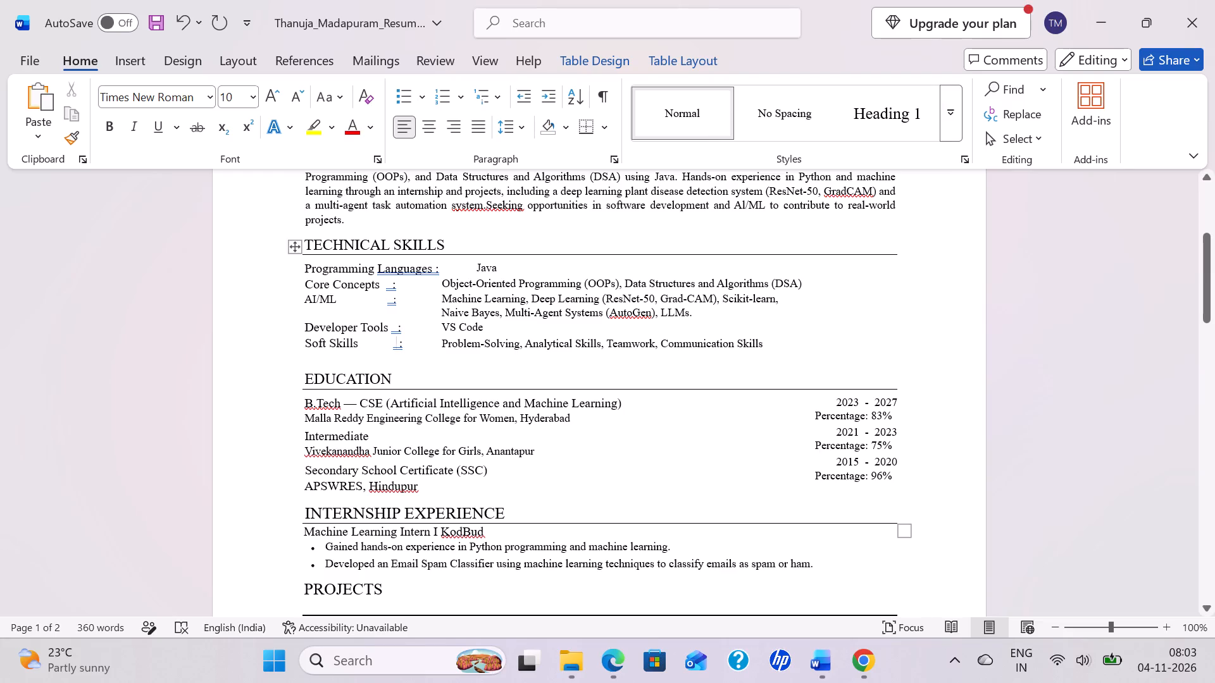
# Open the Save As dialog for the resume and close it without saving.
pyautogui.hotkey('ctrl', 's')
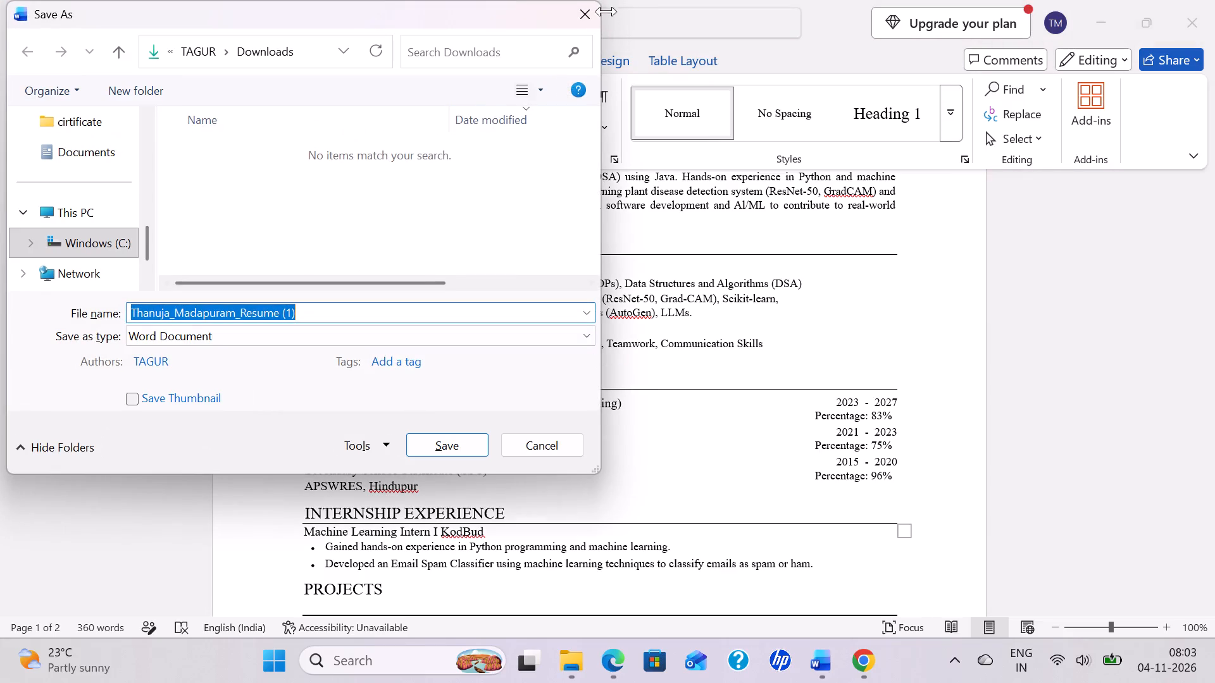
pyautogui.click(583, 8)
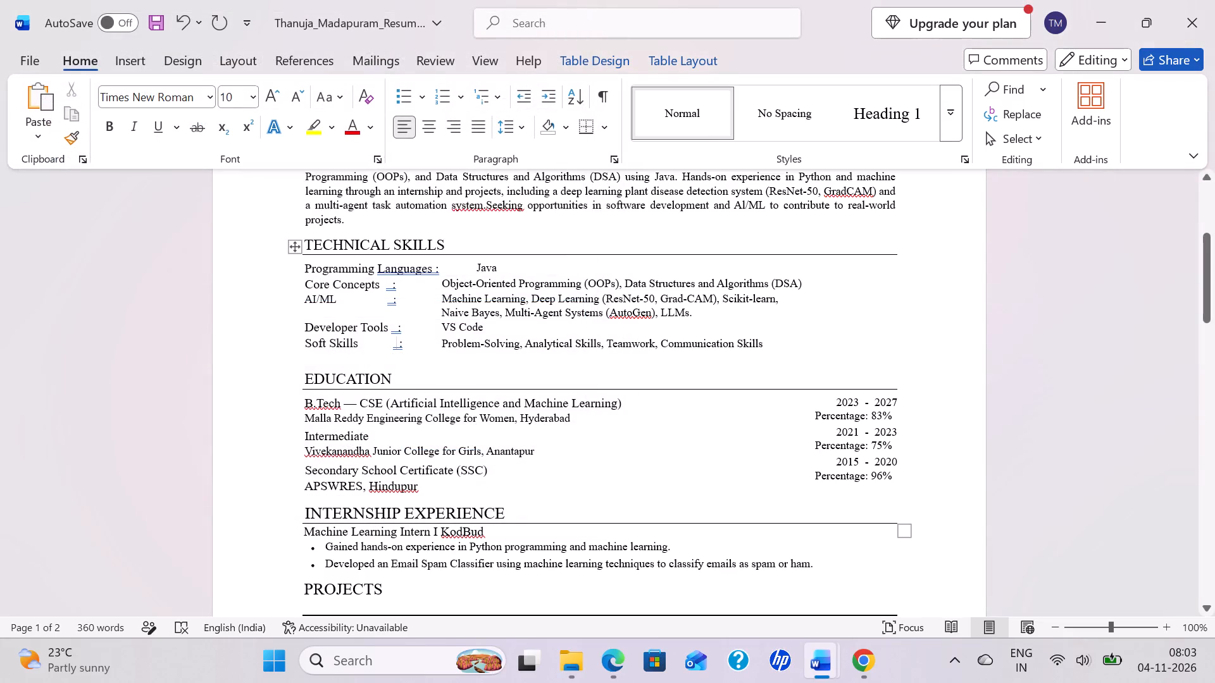
# In the first internship bullet, replace "programming and" after "Python" with "libraries and".
pyautogui.scroll(1, 456, 299)
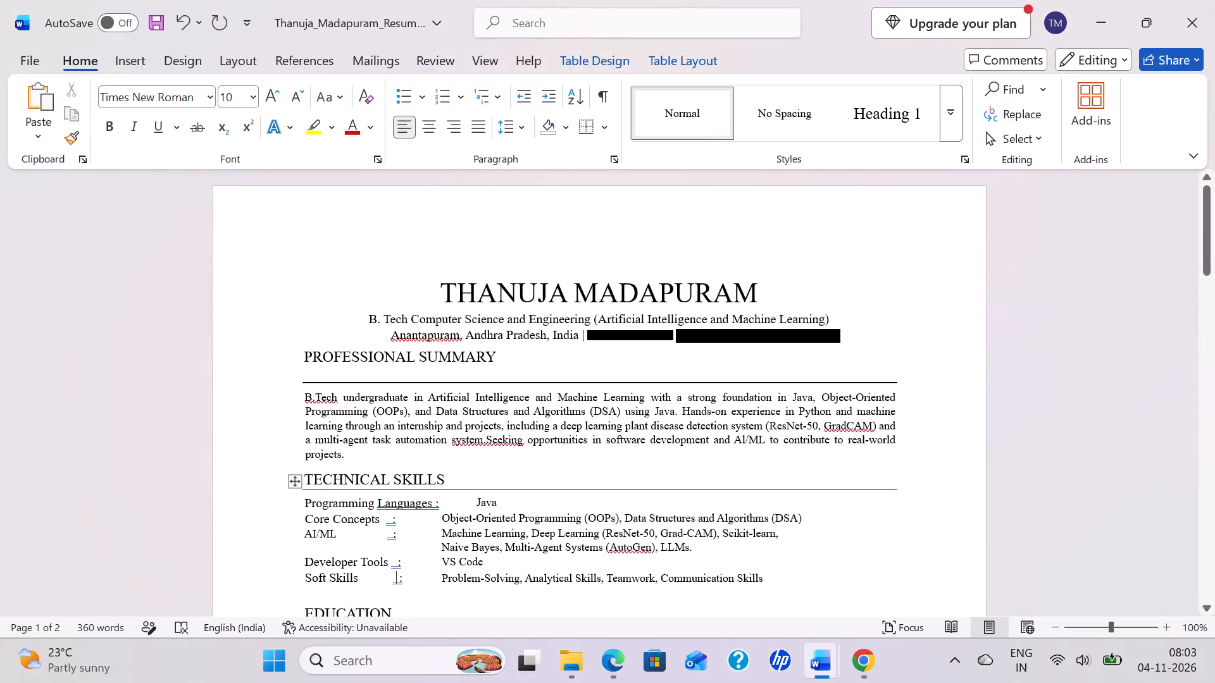
pyautogui.scroll(-1, 456, 299)
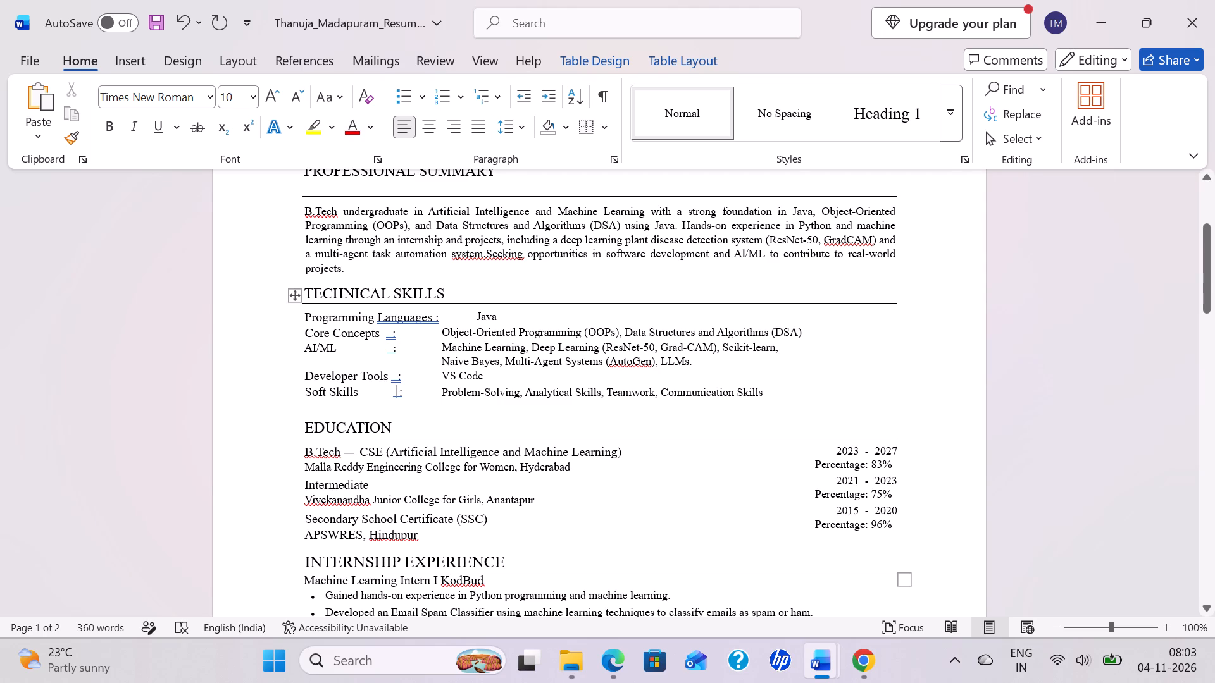
pyautogui.click(832, 228)
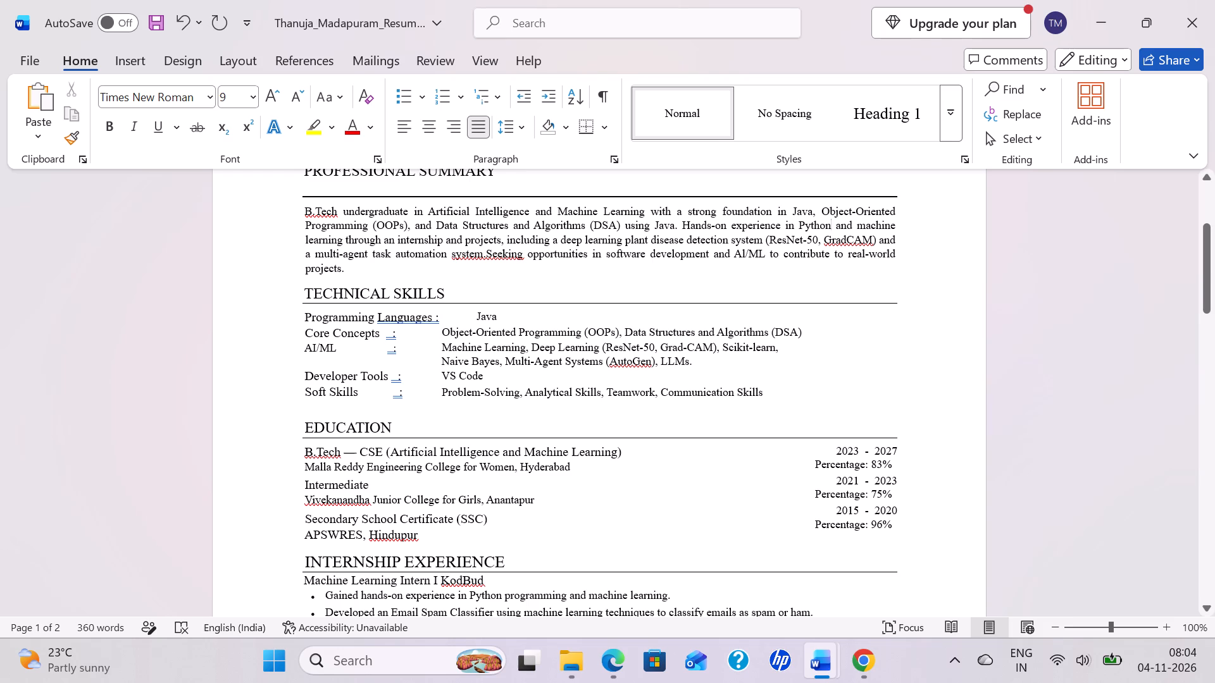
pyautogui.scroll(-1, 545, 263)
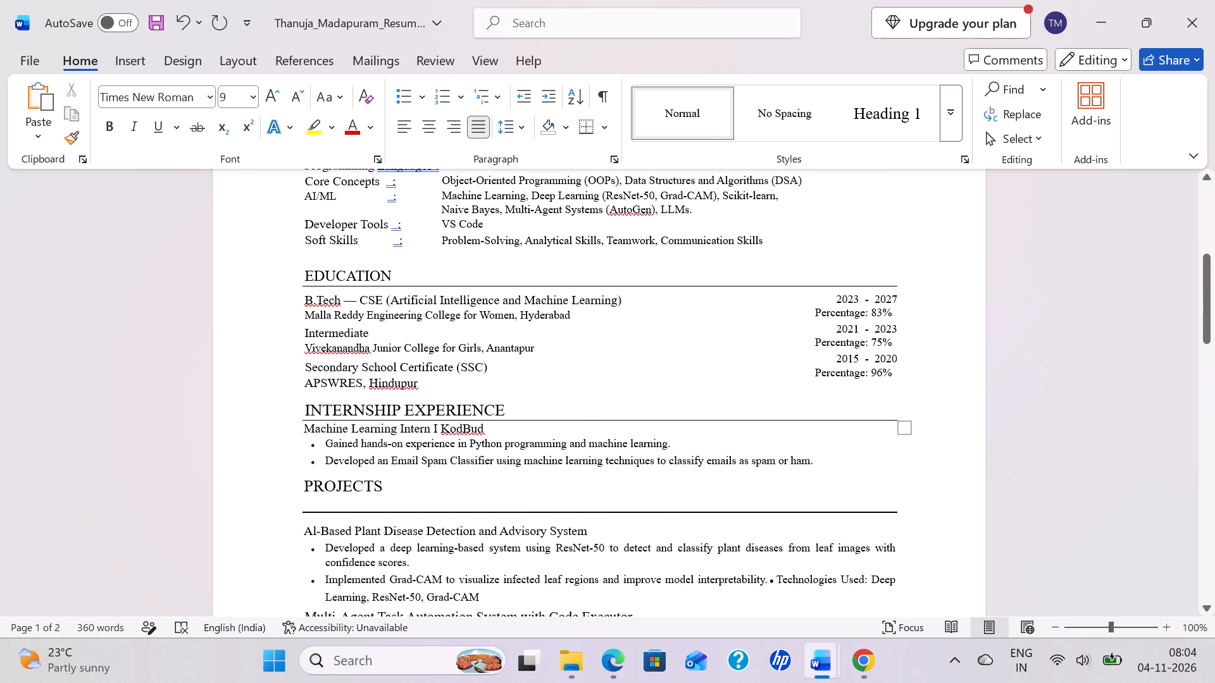
pyautogui.scroll(-1, 520, 405)
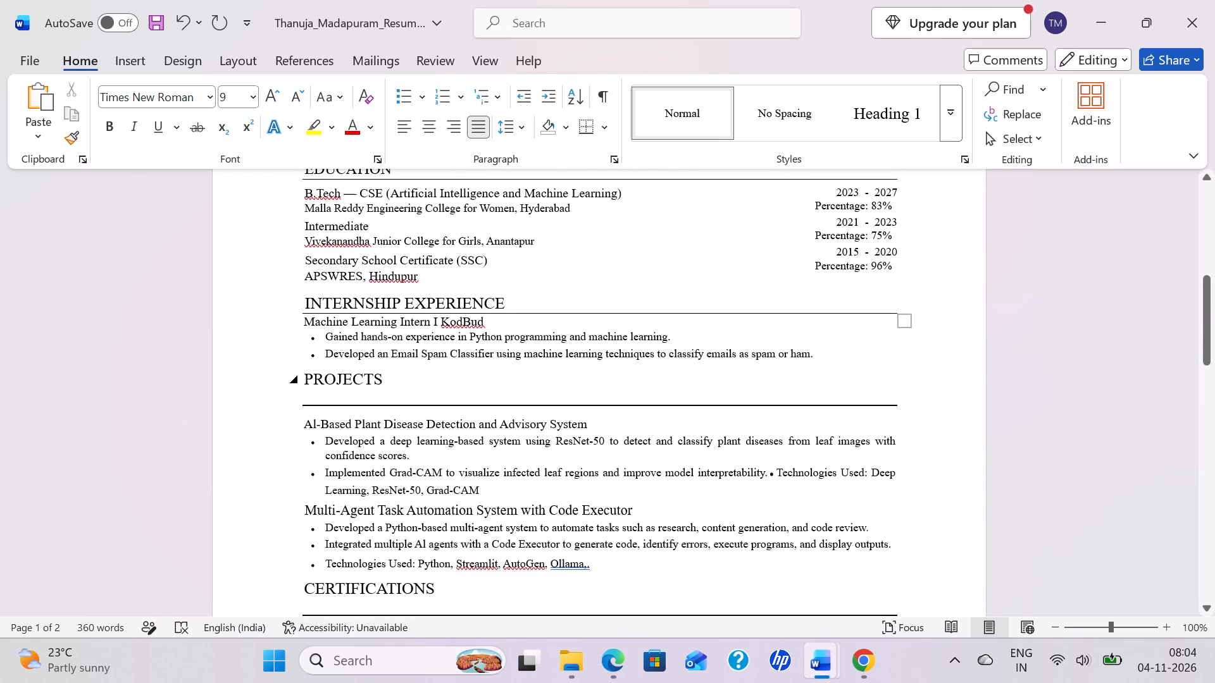
pyautogui.click(570, 339)
pyautogui.press('BackSpace')
pyautogui.press('BackSpace')
pyautogui.press('BackSpace')
pyautogui.press('BackSpace')
pyautogui.press('BackSpace')
pyautogui.press('BackSpace')
pyautogui.press('BackSpace')
pyautogui.press('BackSpace')
pyautogui.press('BackSpace')
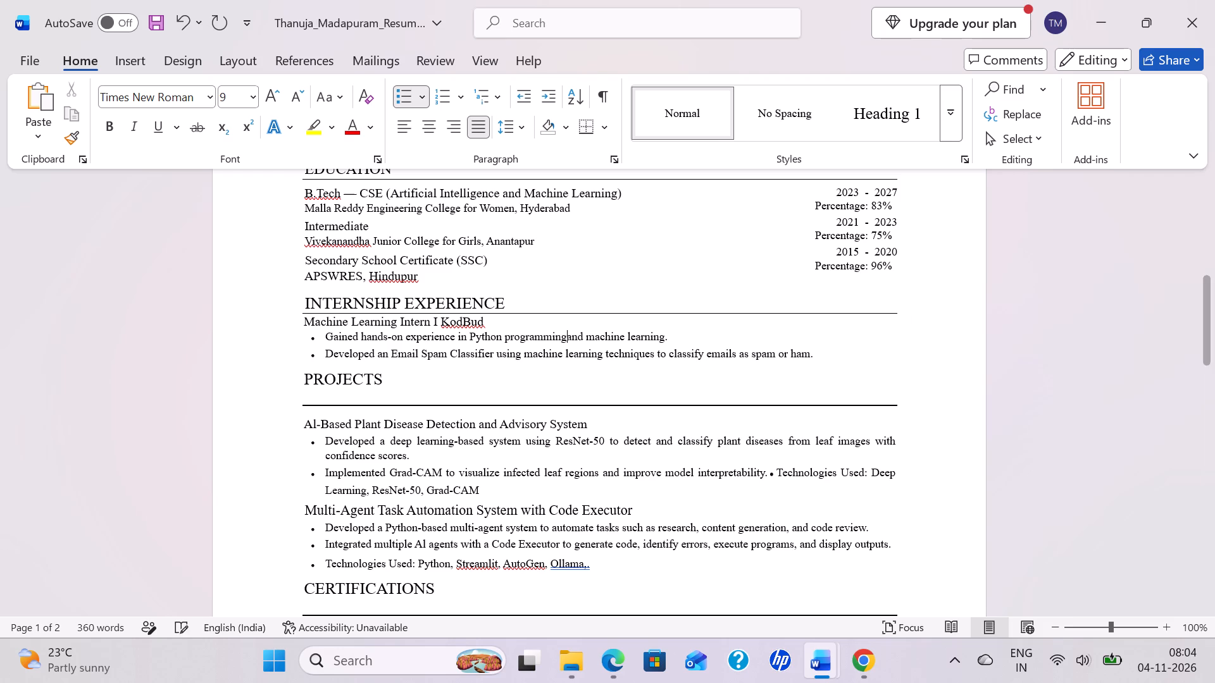
pyautogui.press('BackSpace')
pyautogui.press('BackSpace')
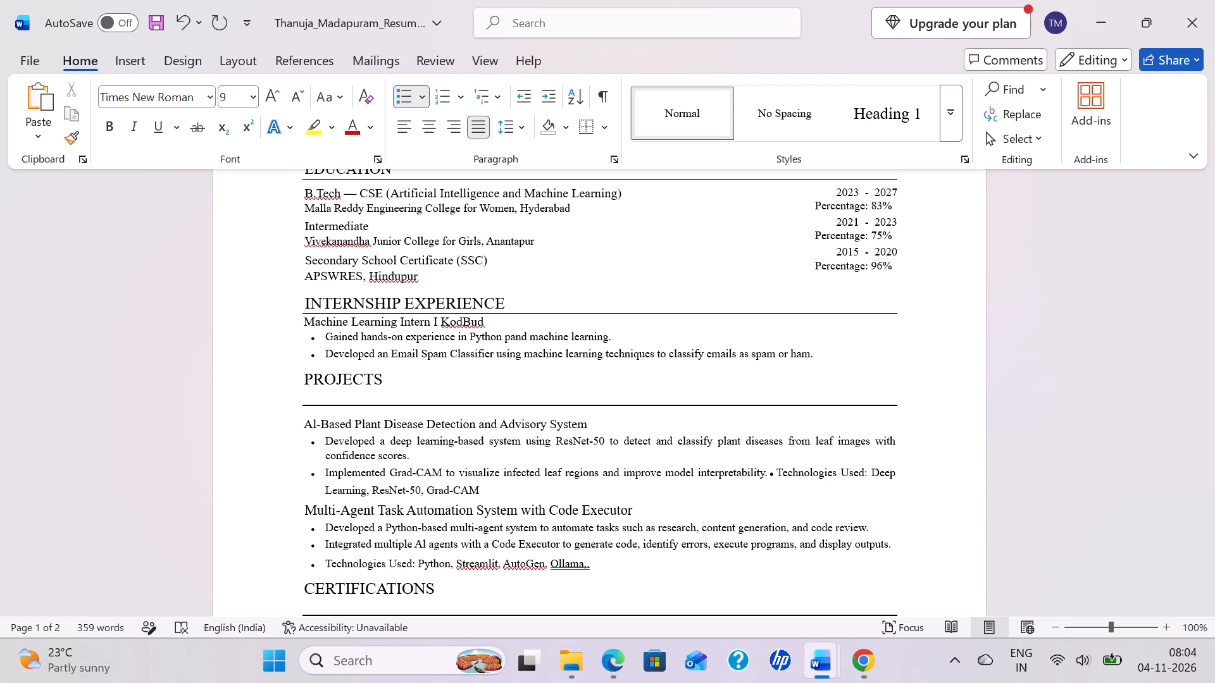
pyautogui.press('Right')
pyautogui.press('Right')
pyautogui.press('Right')
pyautogui.press('BackSpace')
pyautogui.press('BackSpace')
pyautogui.press('BackSpace')
pyautogui.press('BackSpace')
pyautogui.write('libraries and')
pyautogui.press('space')
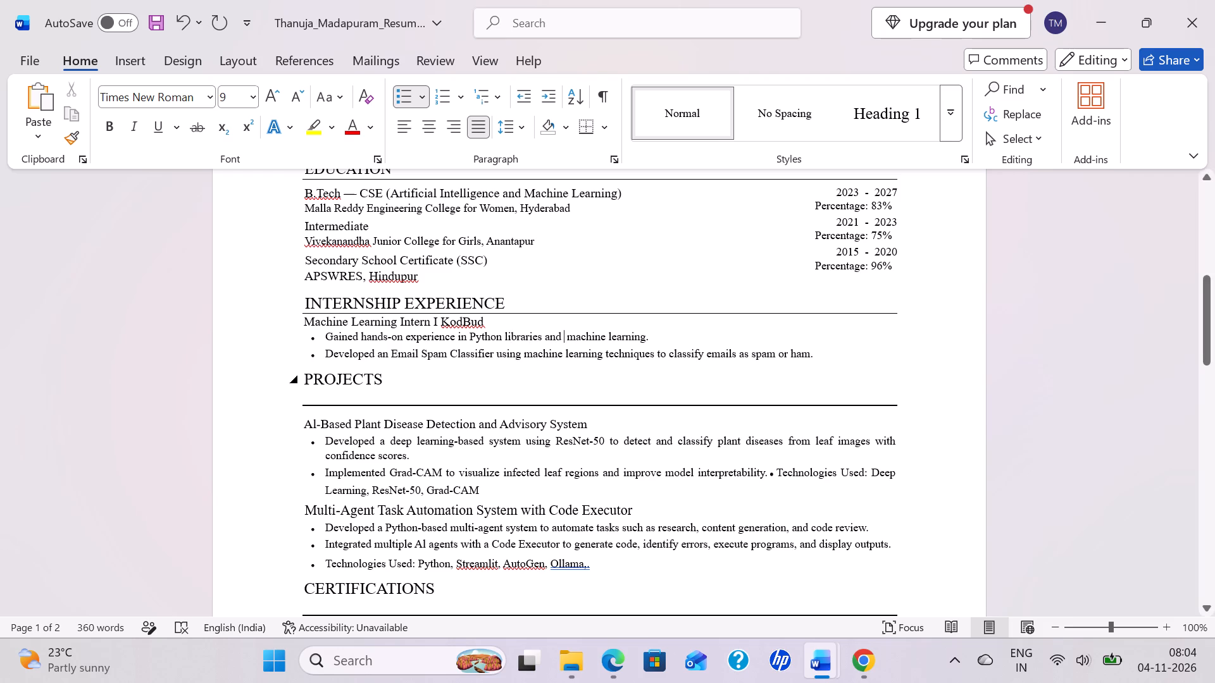
# Review the resume from the projects and certifications through the declaration, and return to its beginning.
pyautogui.scroll(-1, 474, 385)
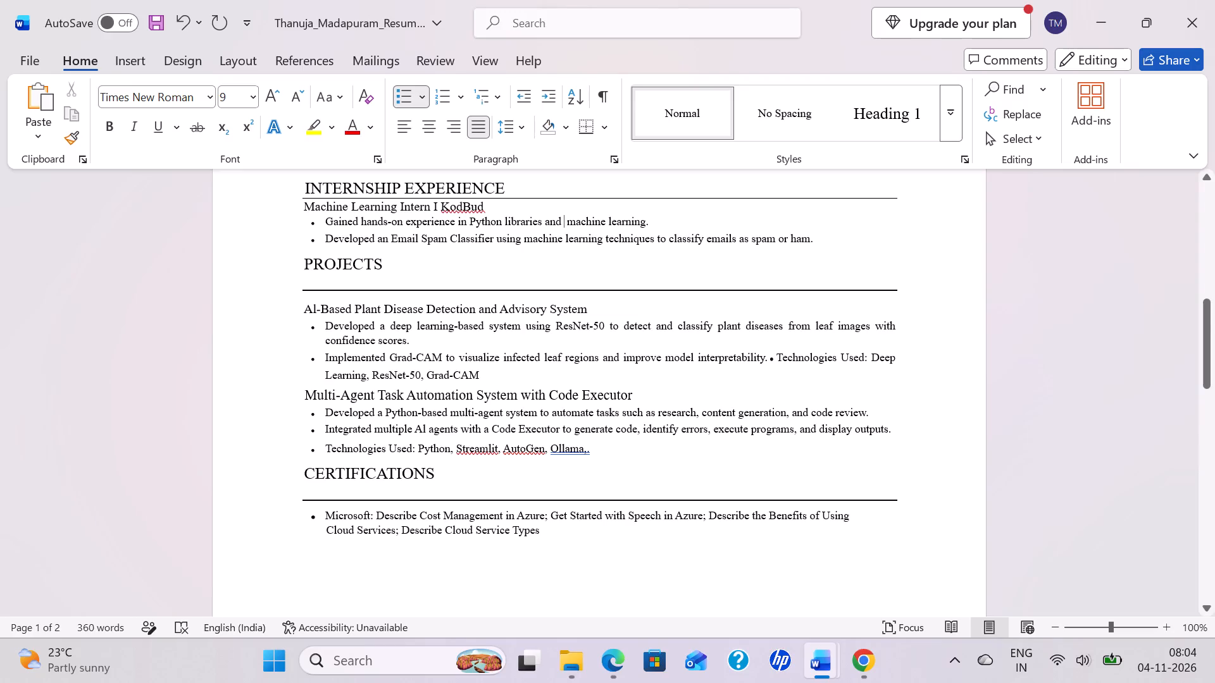
pyautogui.scroll(-2, 501, 501)
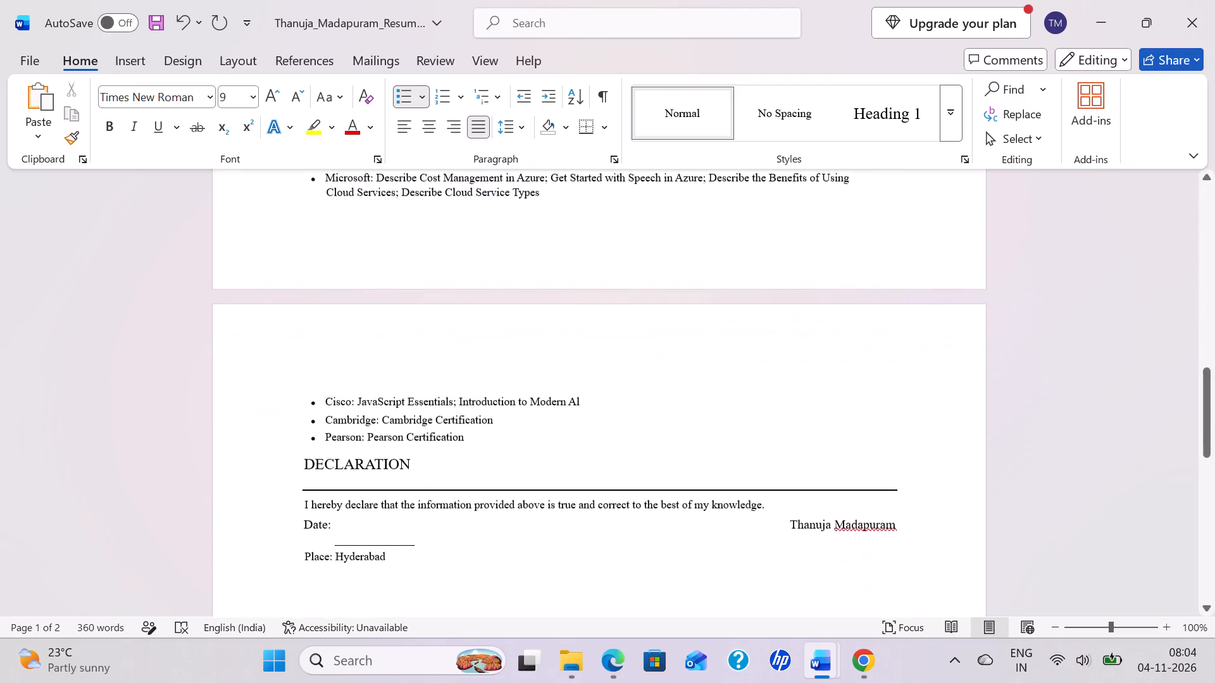
pyautogui.scroll(-2, 501, 501)
pyautogui.scroll(1, 501, 501)
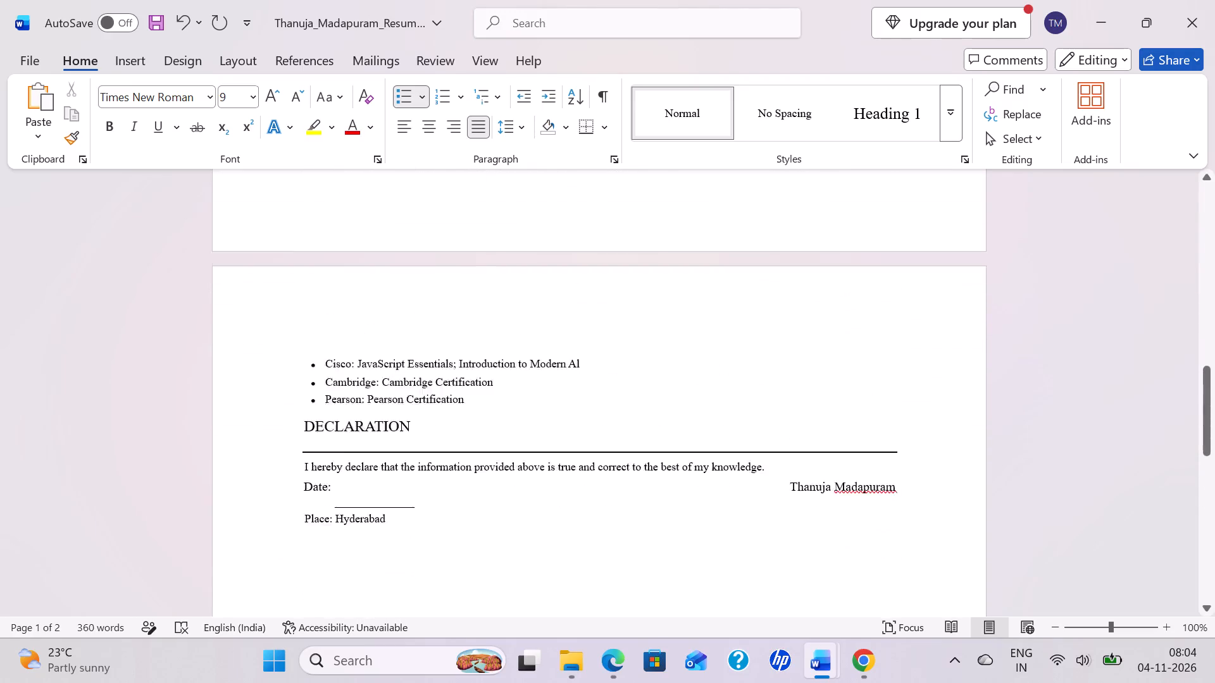
pyautogui.scroll(3, 501, 501)
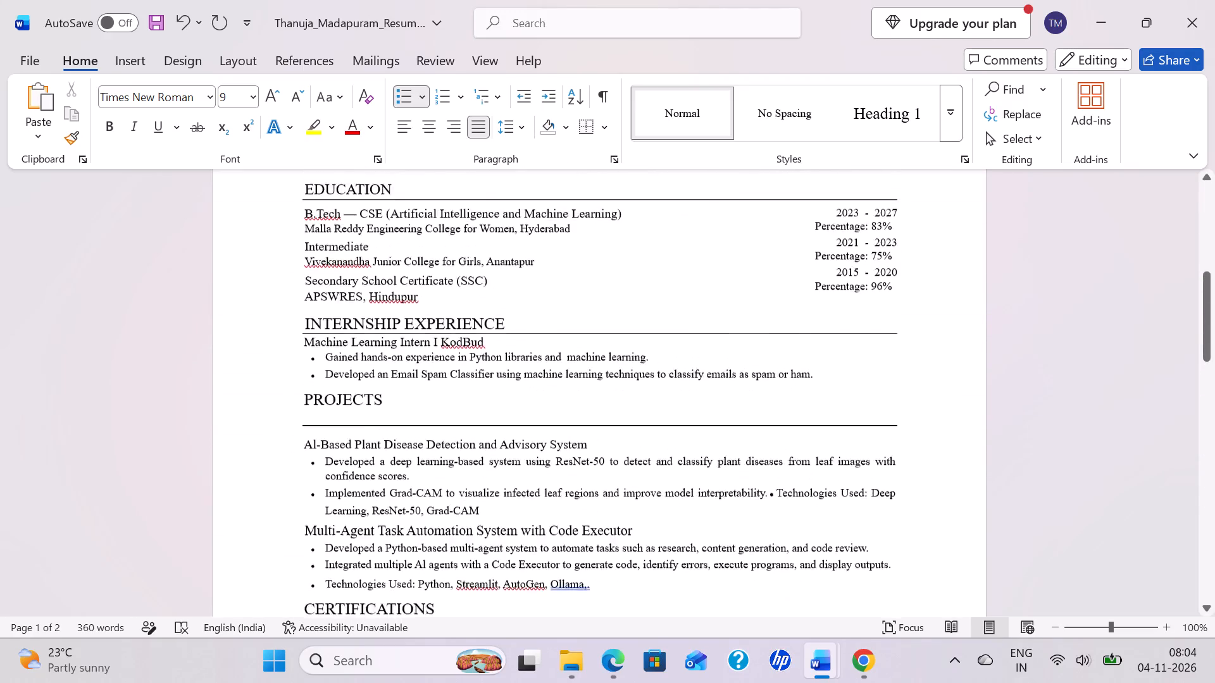
pyautogui.scroll(2, 501, 501)
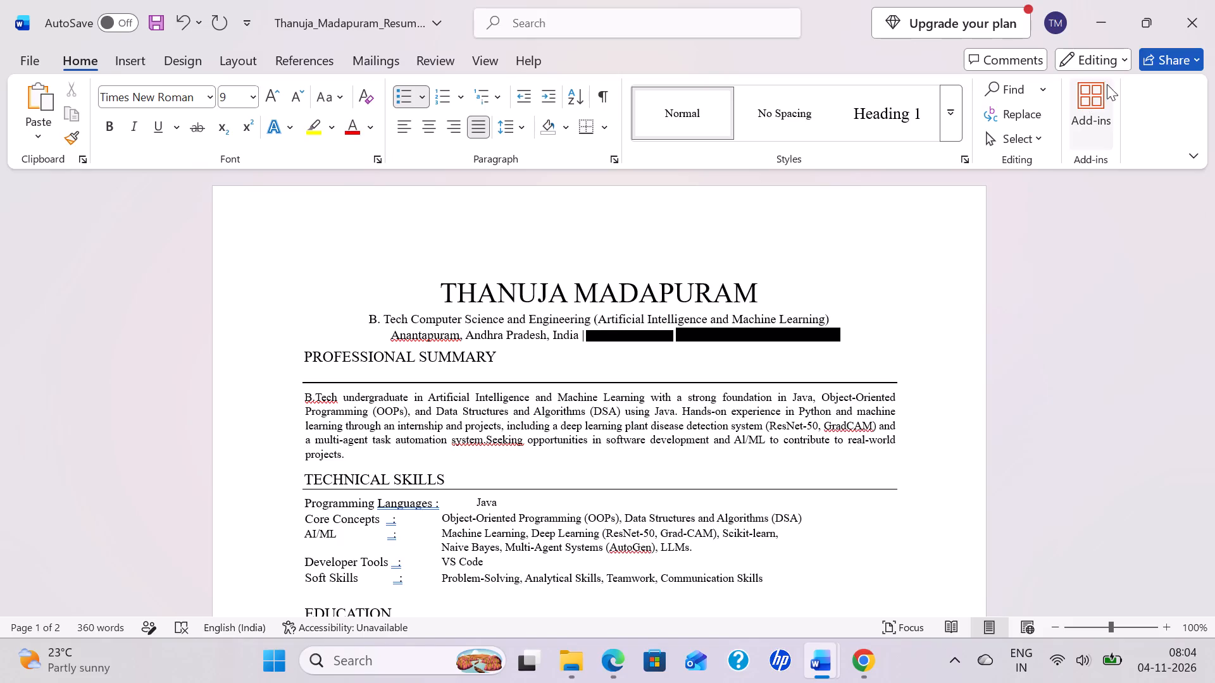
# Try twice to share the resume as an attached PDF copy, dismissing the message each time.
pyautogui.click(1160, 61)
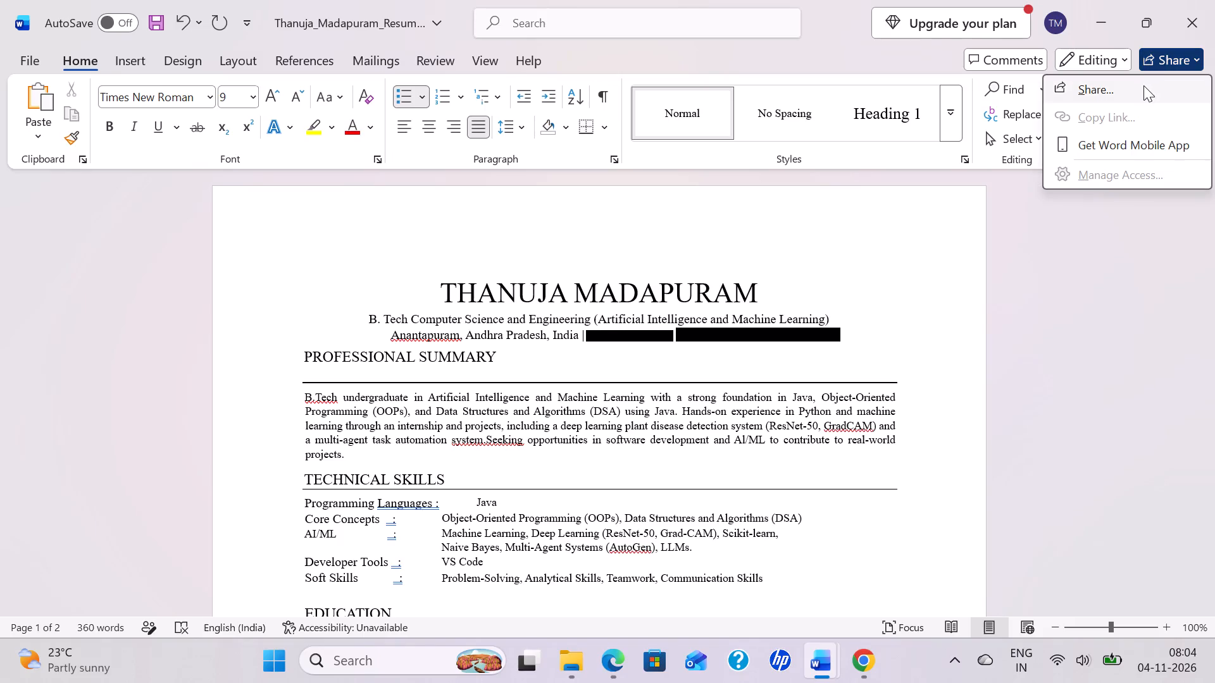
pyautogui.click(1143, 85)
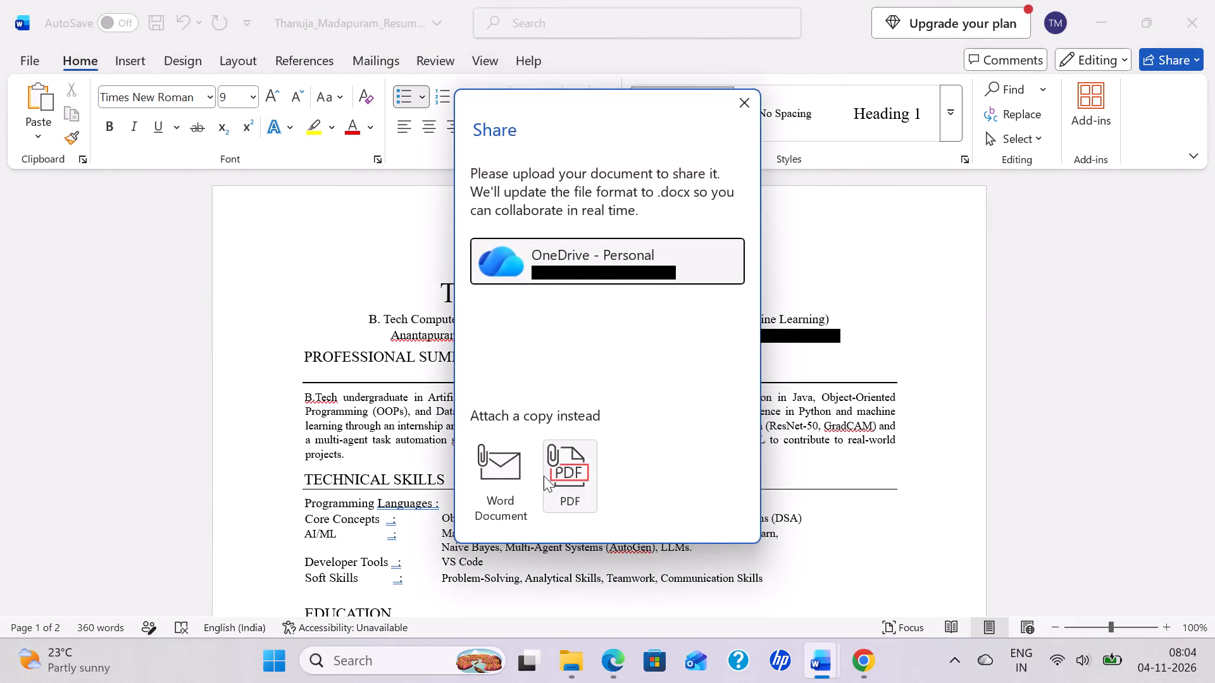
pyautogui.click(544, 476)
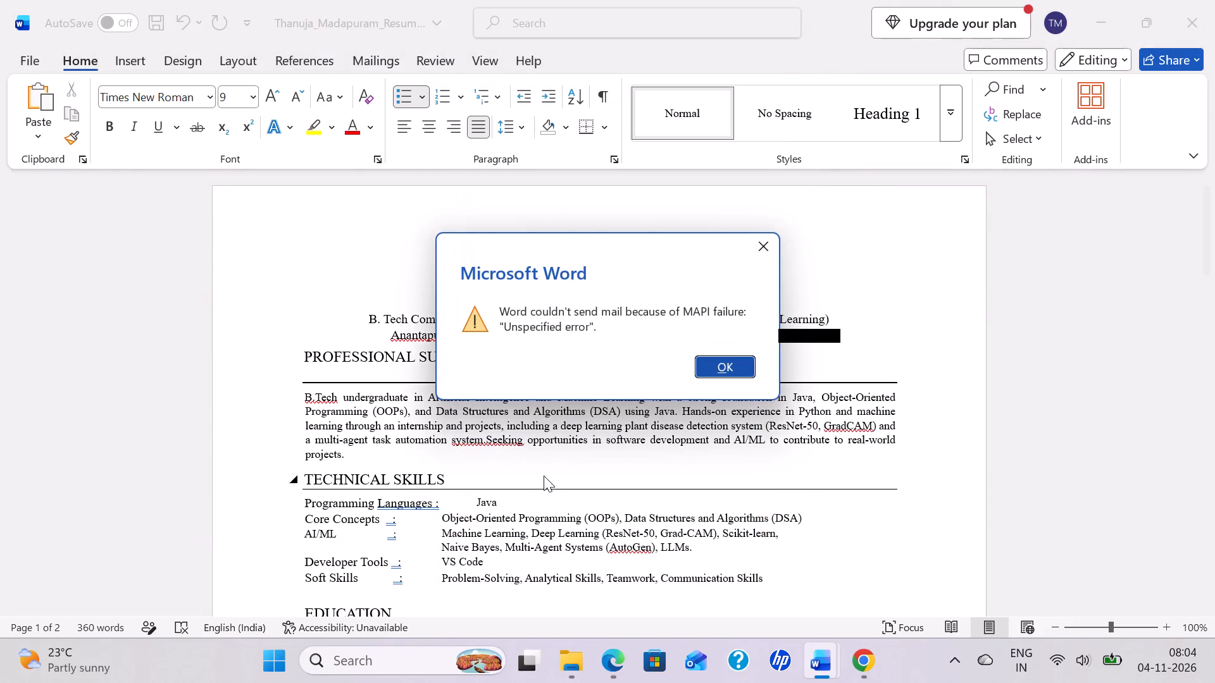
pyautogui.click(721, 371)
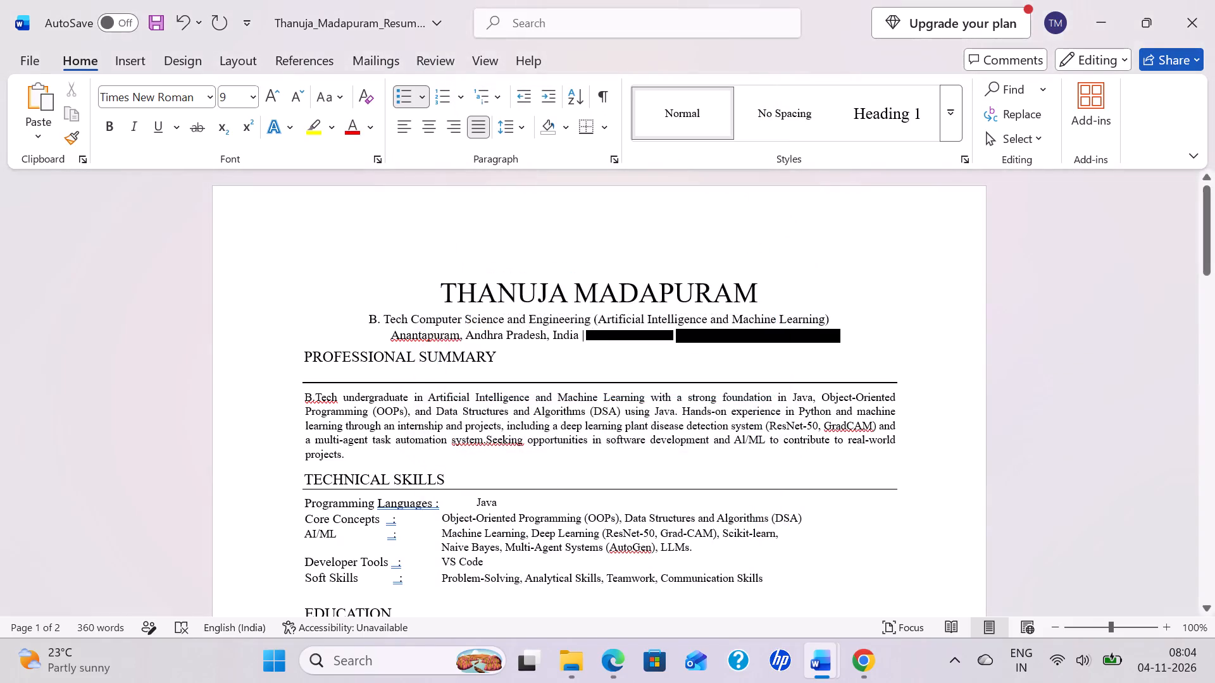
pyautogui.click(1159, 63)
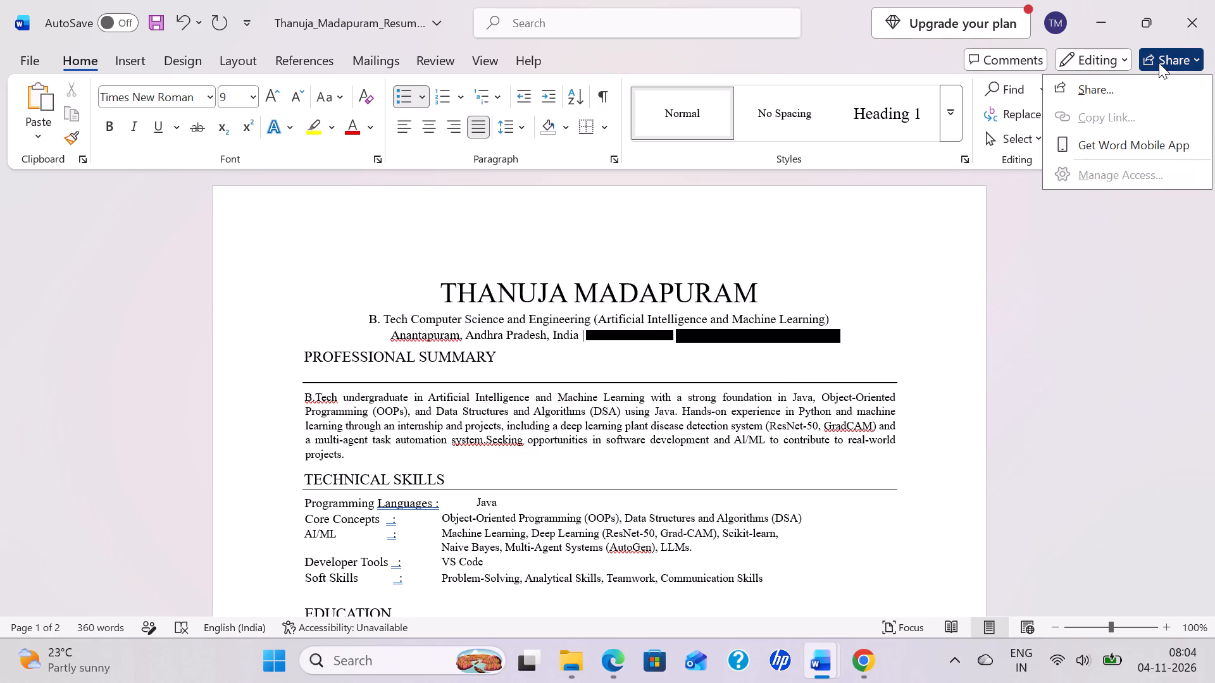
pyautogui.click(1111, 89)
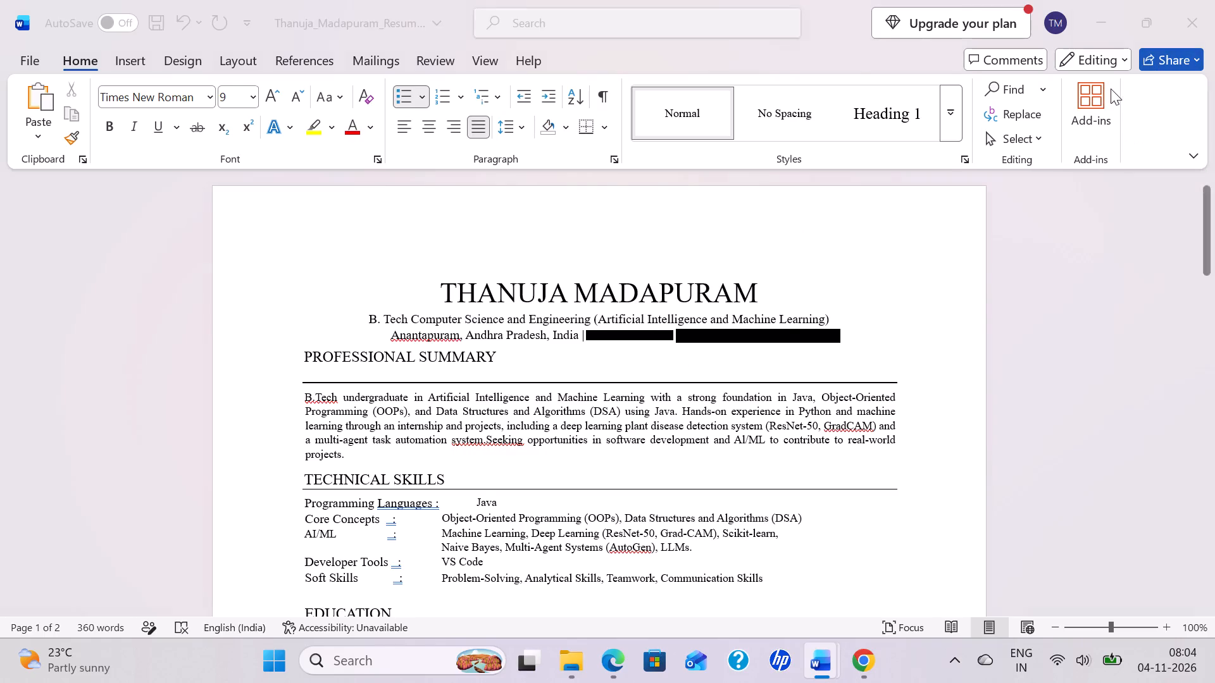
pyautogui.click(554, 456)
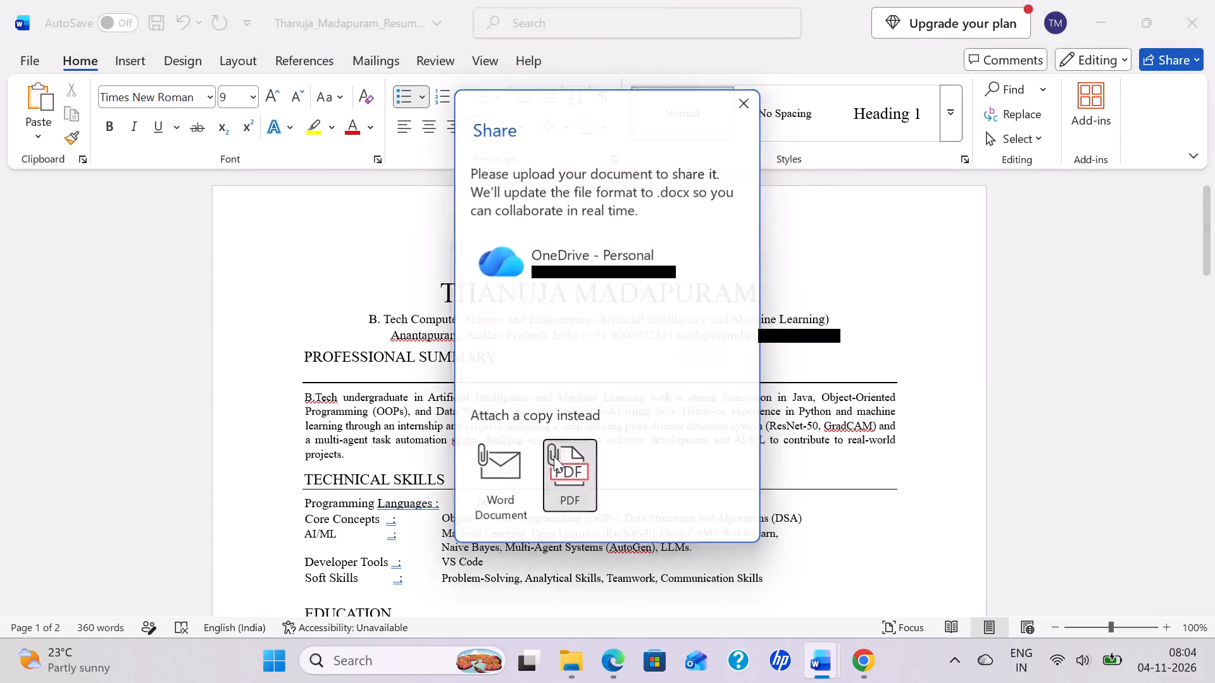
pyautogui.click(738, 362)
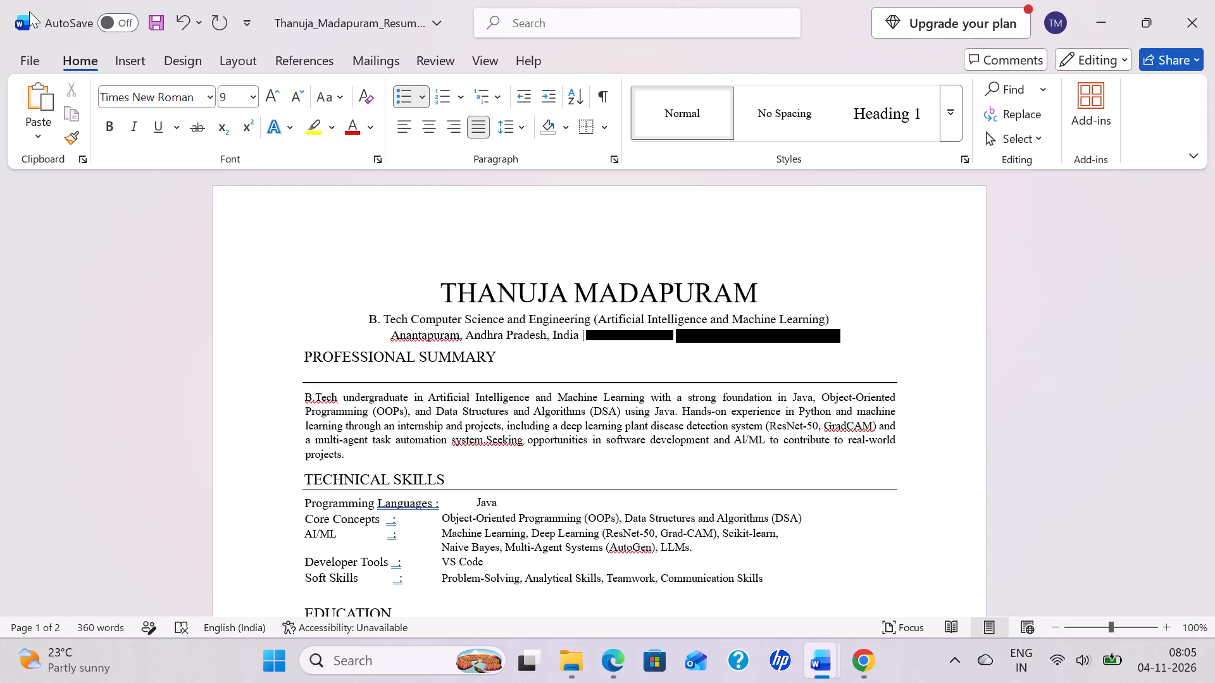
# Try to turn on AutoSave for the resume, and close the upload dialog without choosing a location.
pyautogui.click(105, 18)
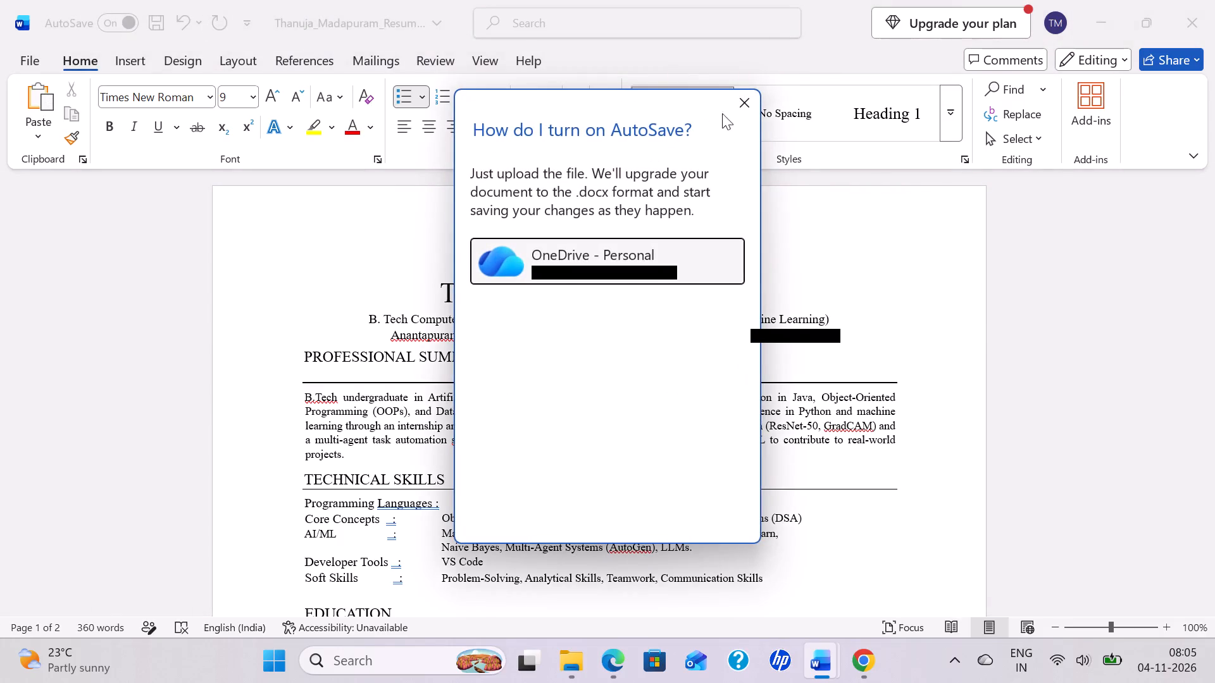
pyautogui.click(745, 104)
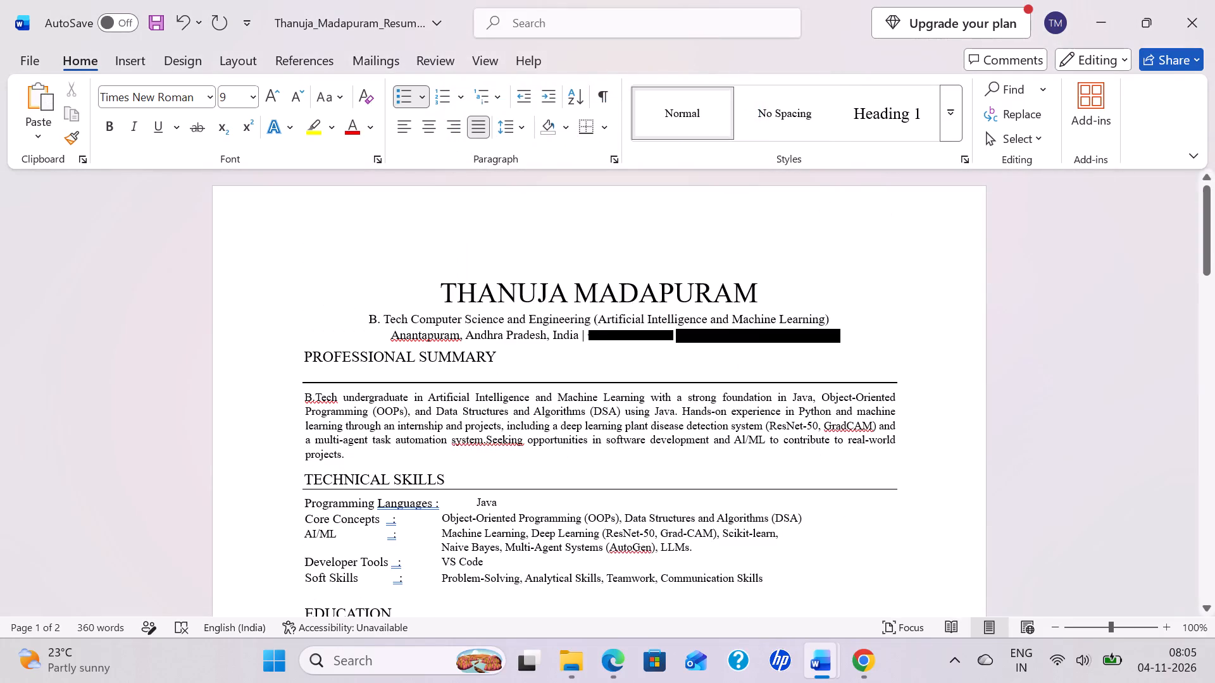
# Open the resume's file name and location details.
pyautogui.click(383, 31)
pyautogui.click(383, 31)
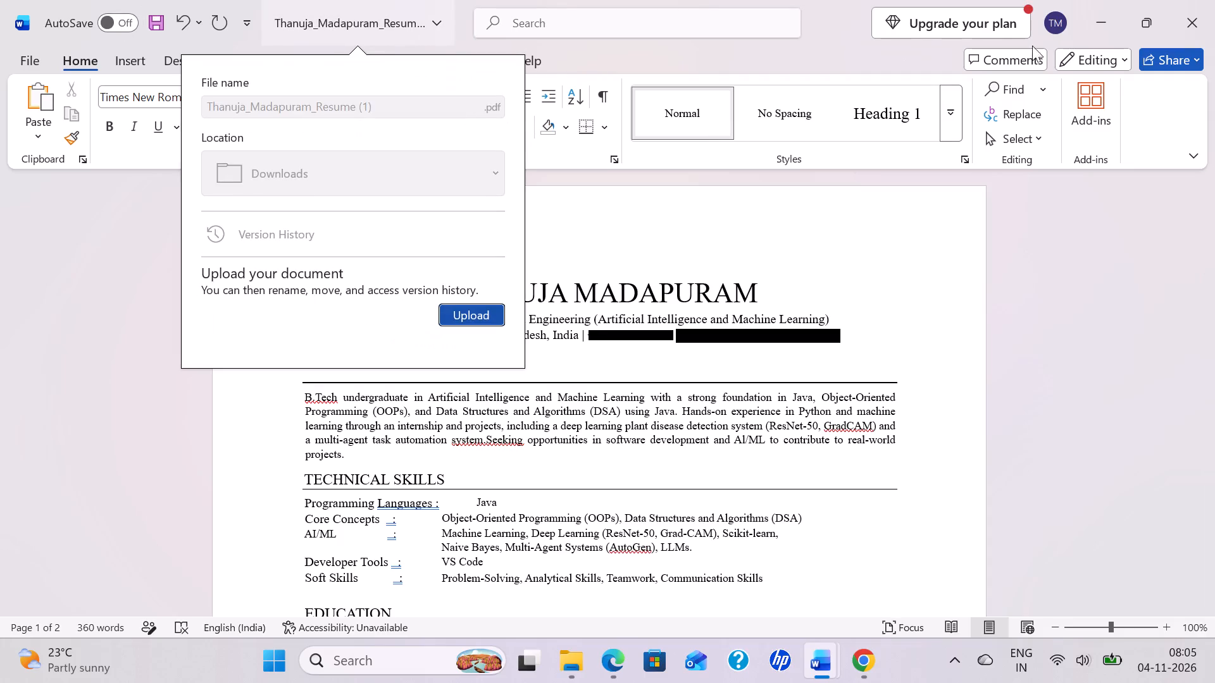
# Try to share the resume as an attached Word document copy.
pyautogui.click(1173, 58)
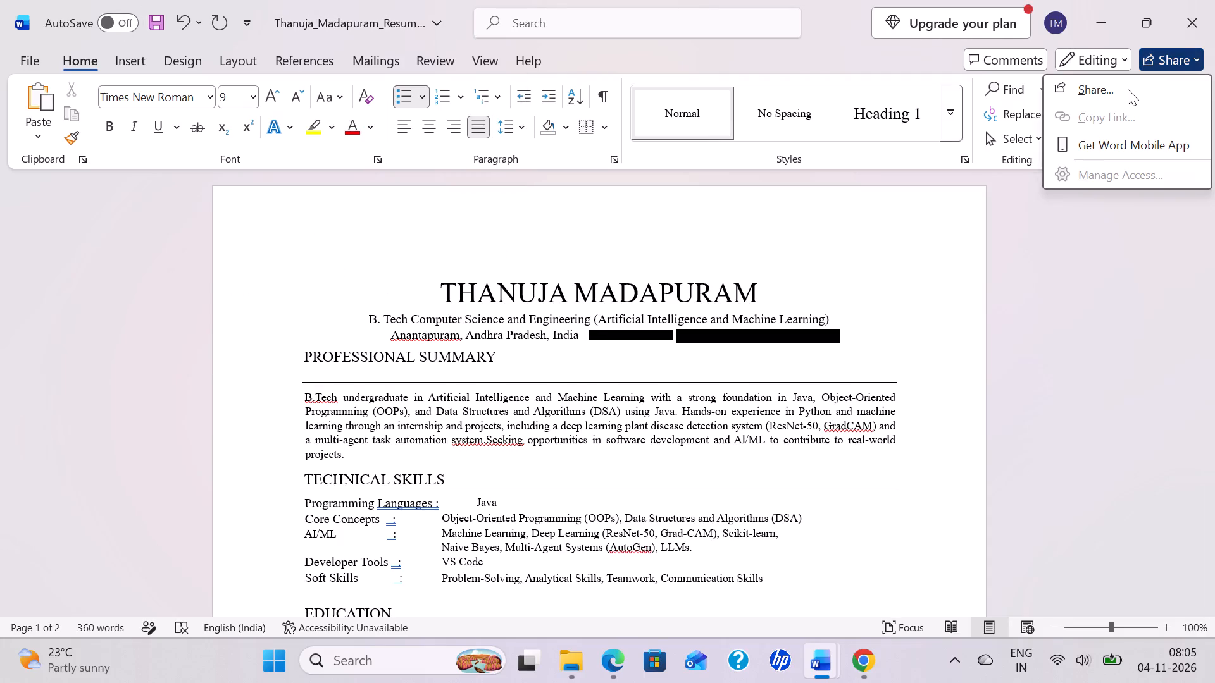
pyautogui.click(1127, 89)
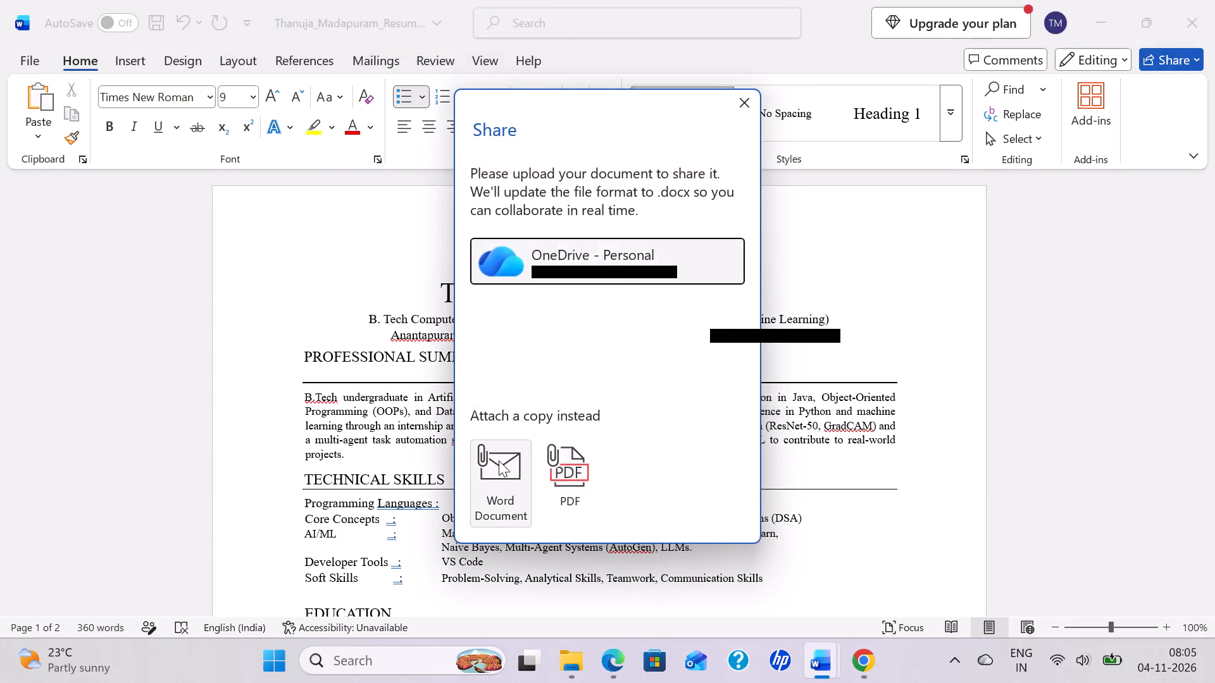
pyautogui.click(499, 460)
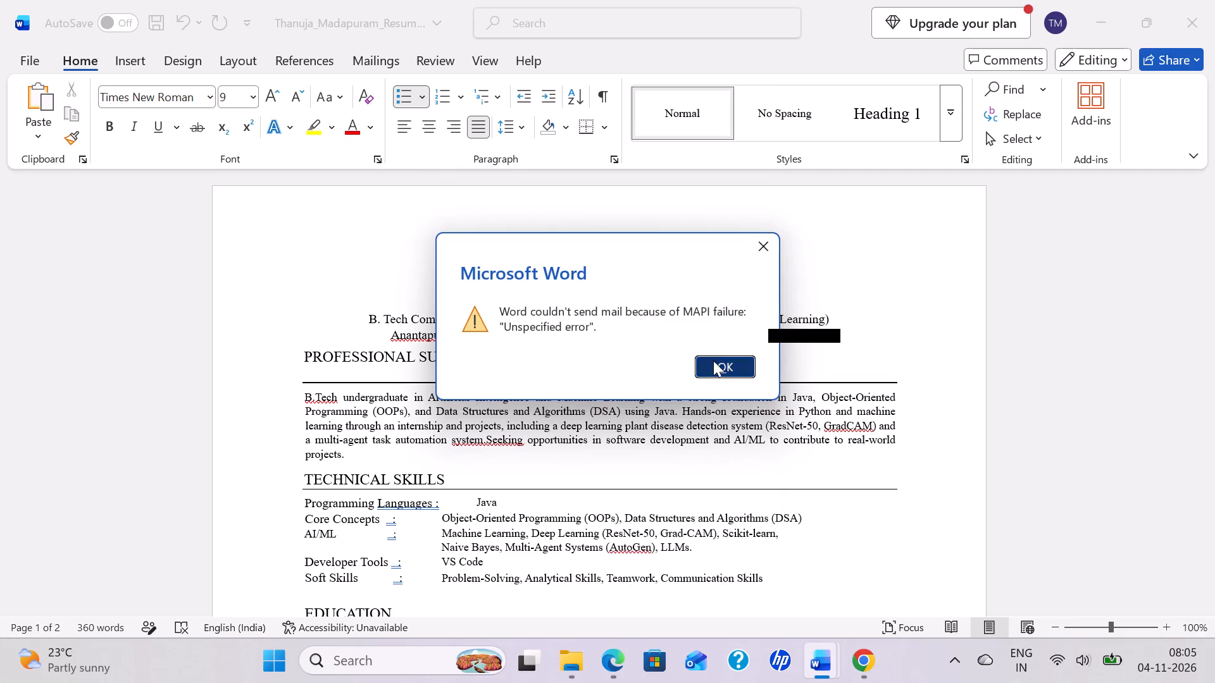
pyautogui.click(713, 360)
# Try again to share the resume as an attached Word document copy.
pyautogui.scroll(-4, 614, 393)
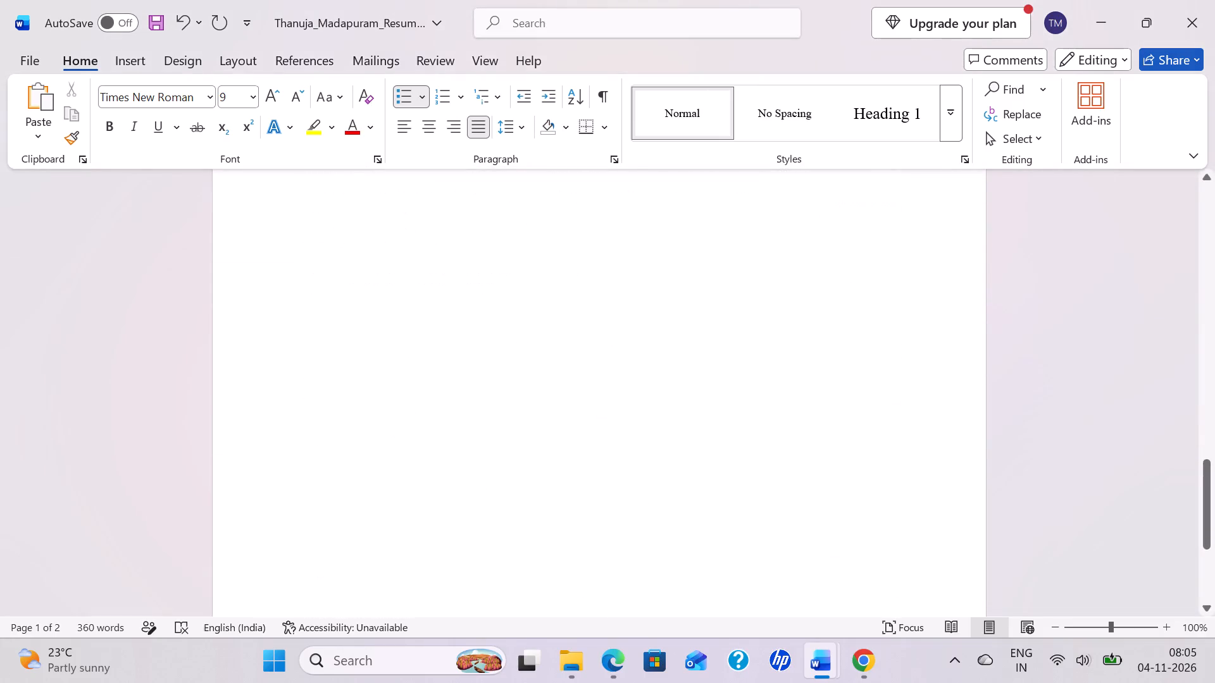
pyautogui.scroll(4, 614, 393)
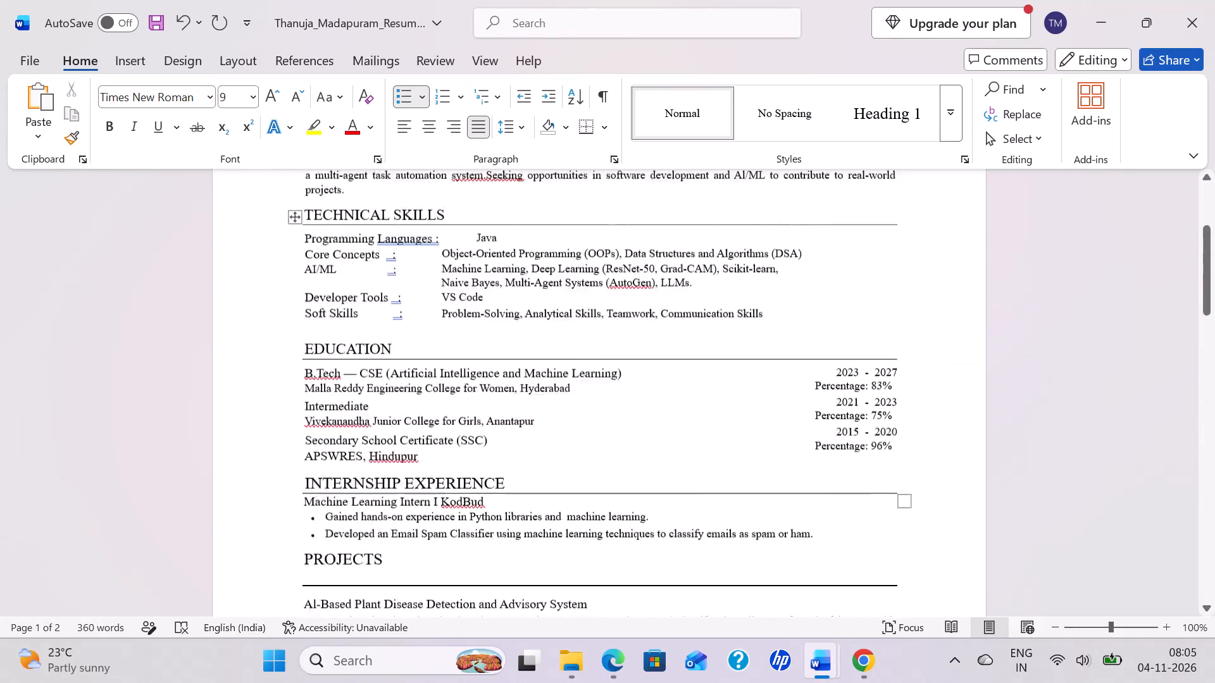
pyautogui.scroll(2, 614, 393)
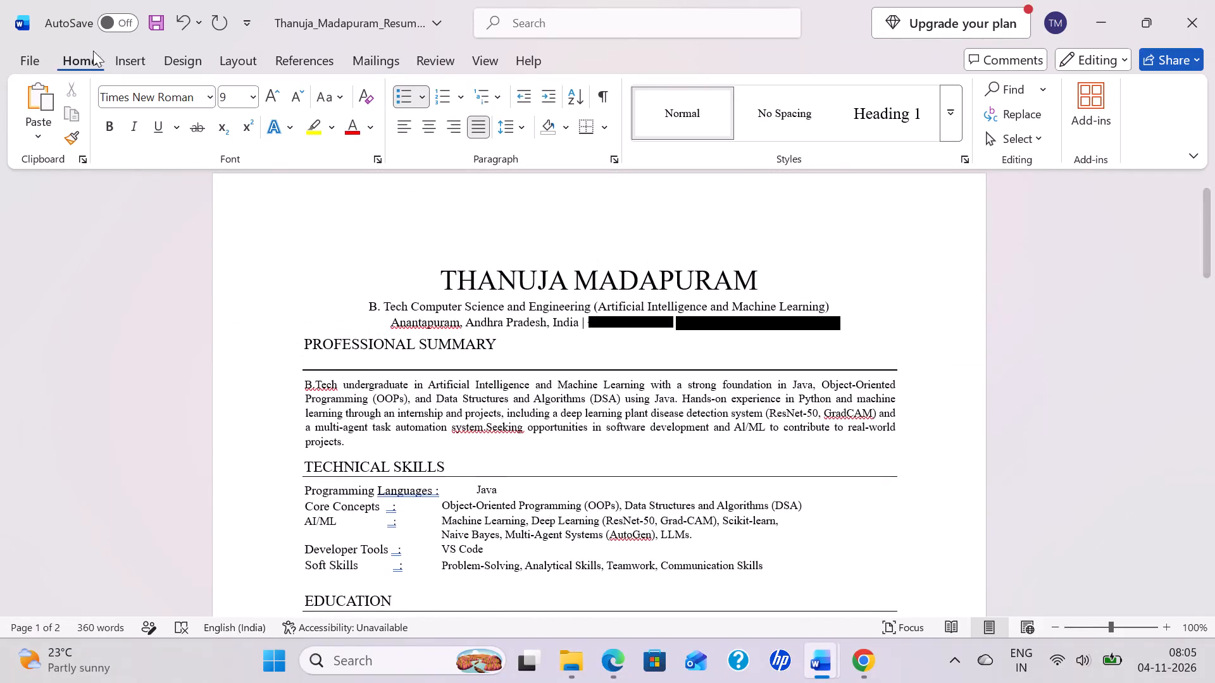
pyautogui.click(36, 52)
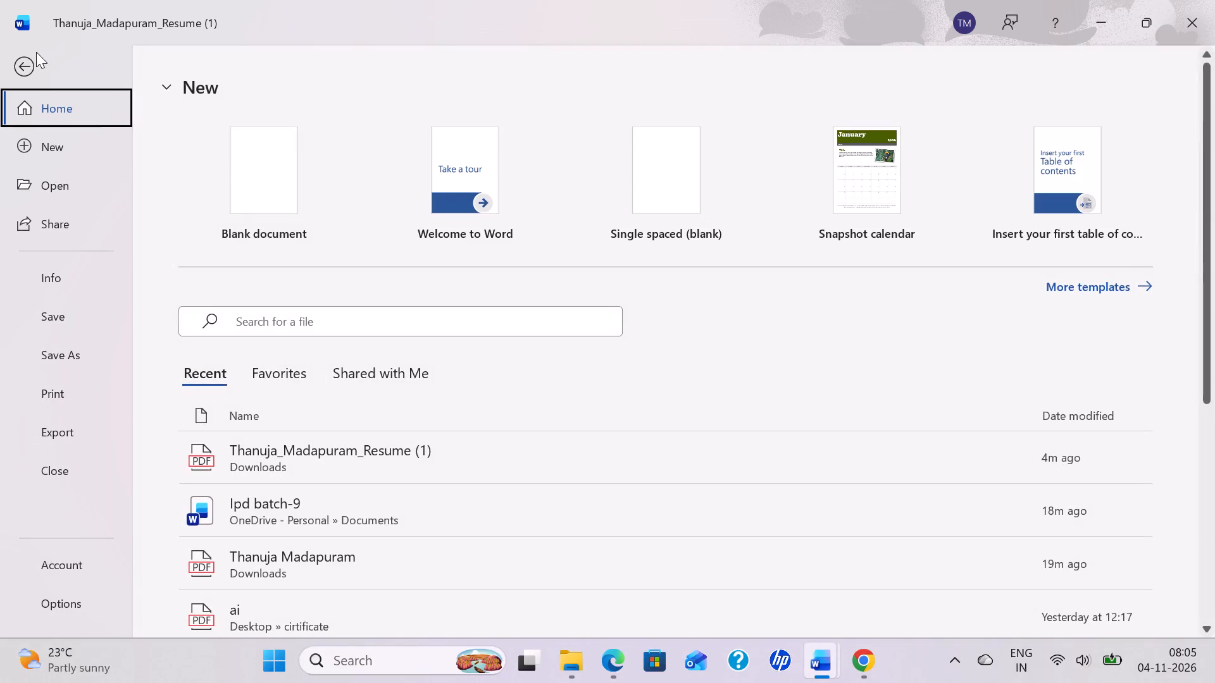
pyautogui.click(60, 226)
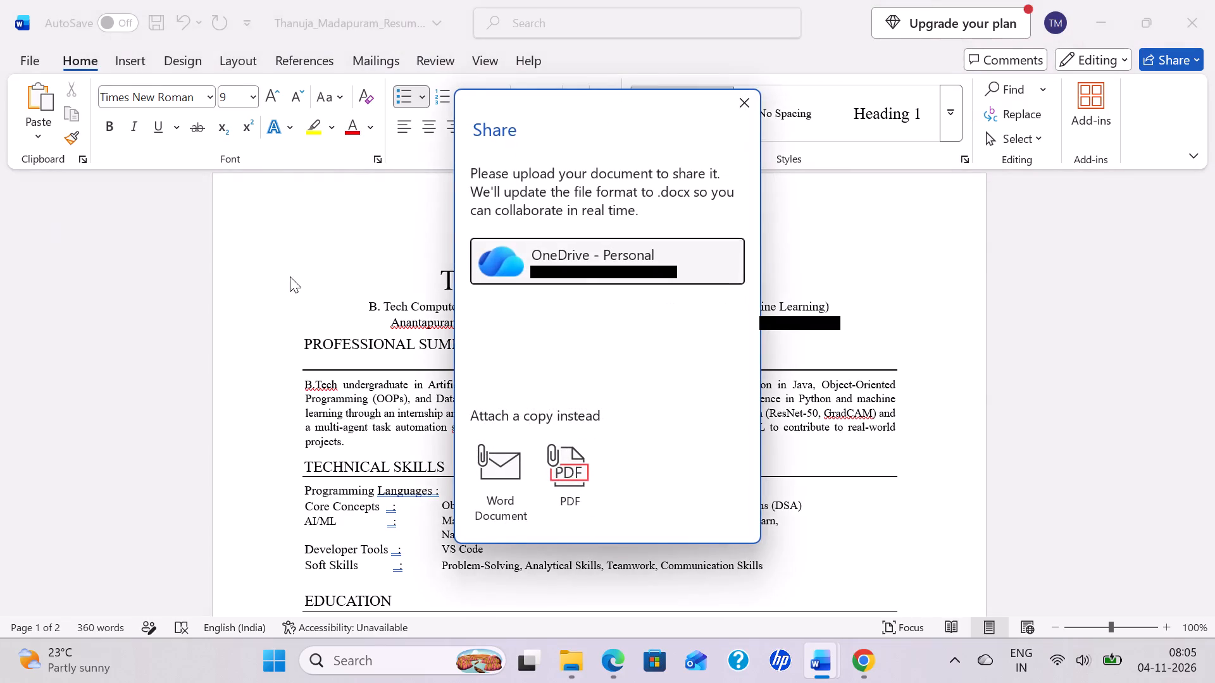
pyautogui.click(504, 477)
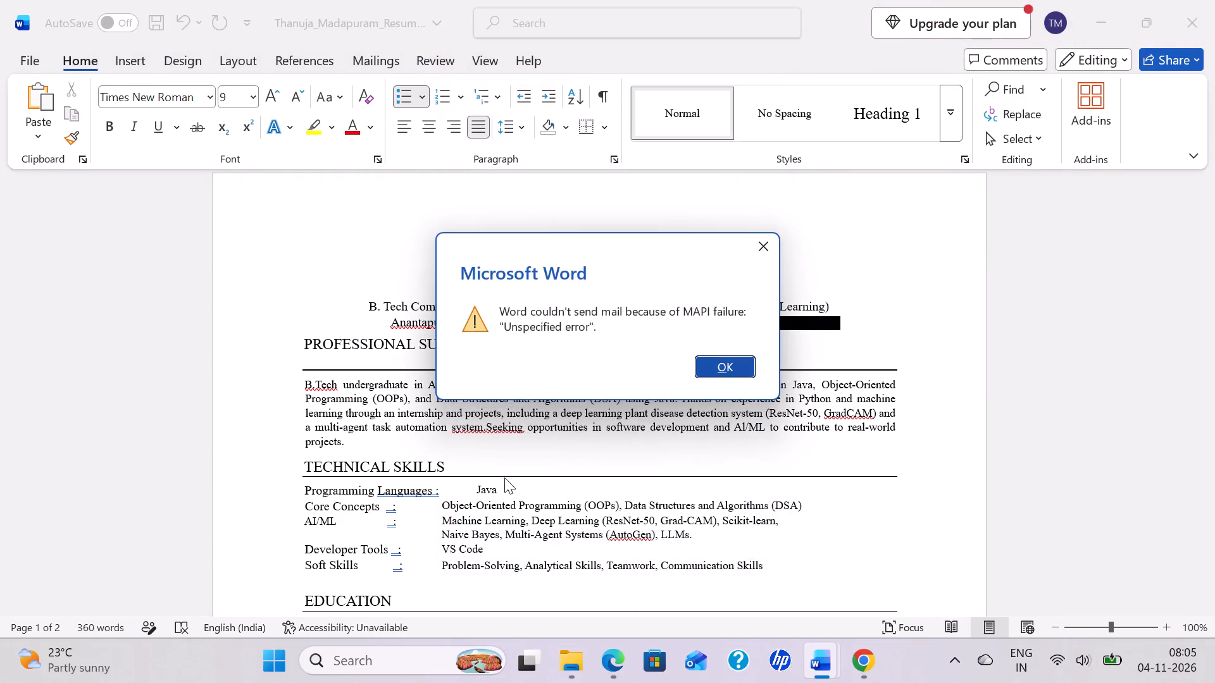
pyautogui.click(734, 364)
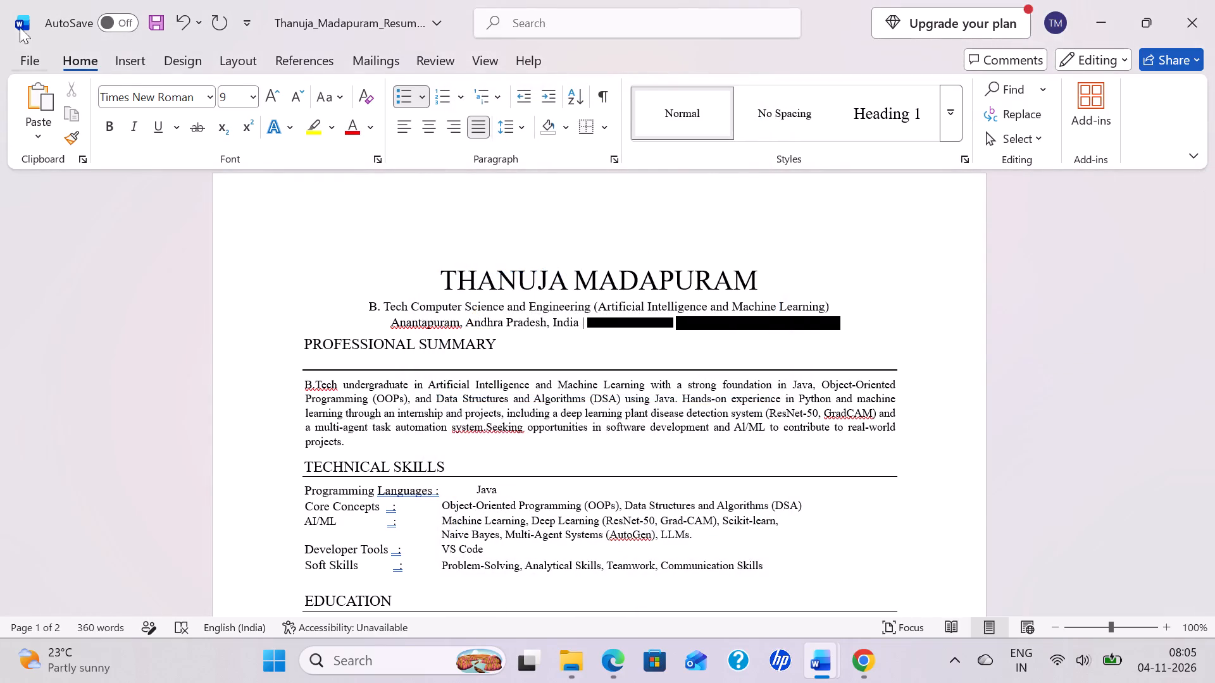
# Save the resume to the Desktop folder as a Word Document, keeping the suggested file name.
pyautogui.click(20, 69)
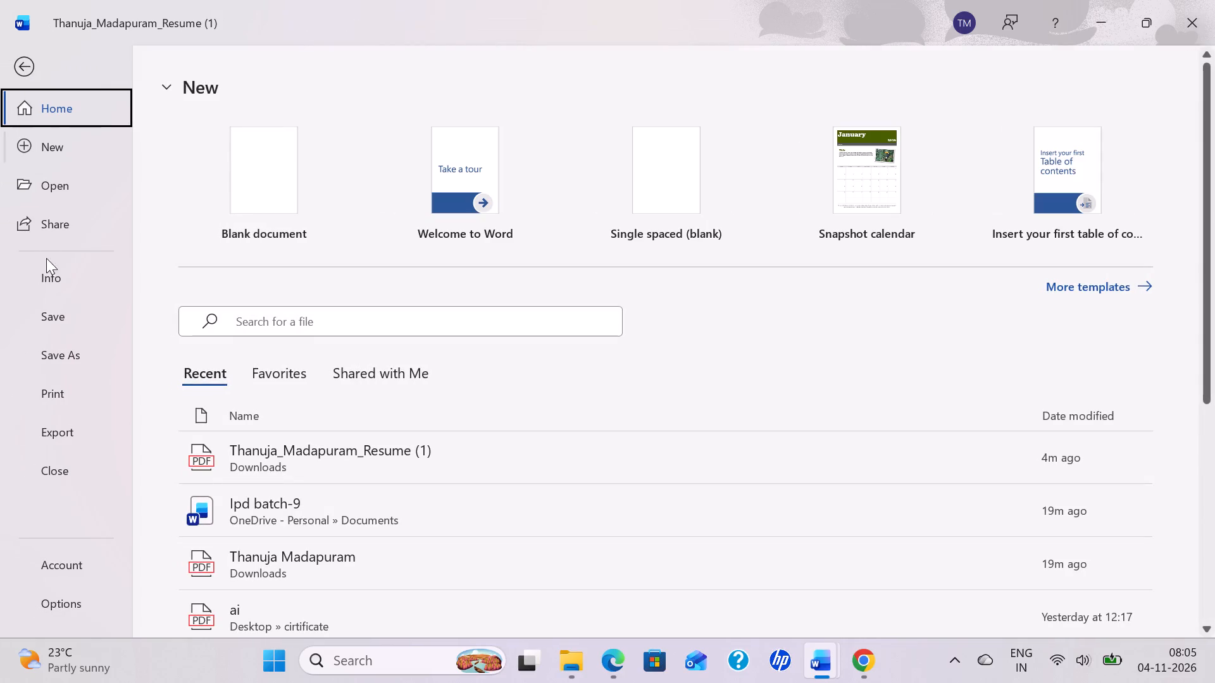
pyautogui.click(73, 357)
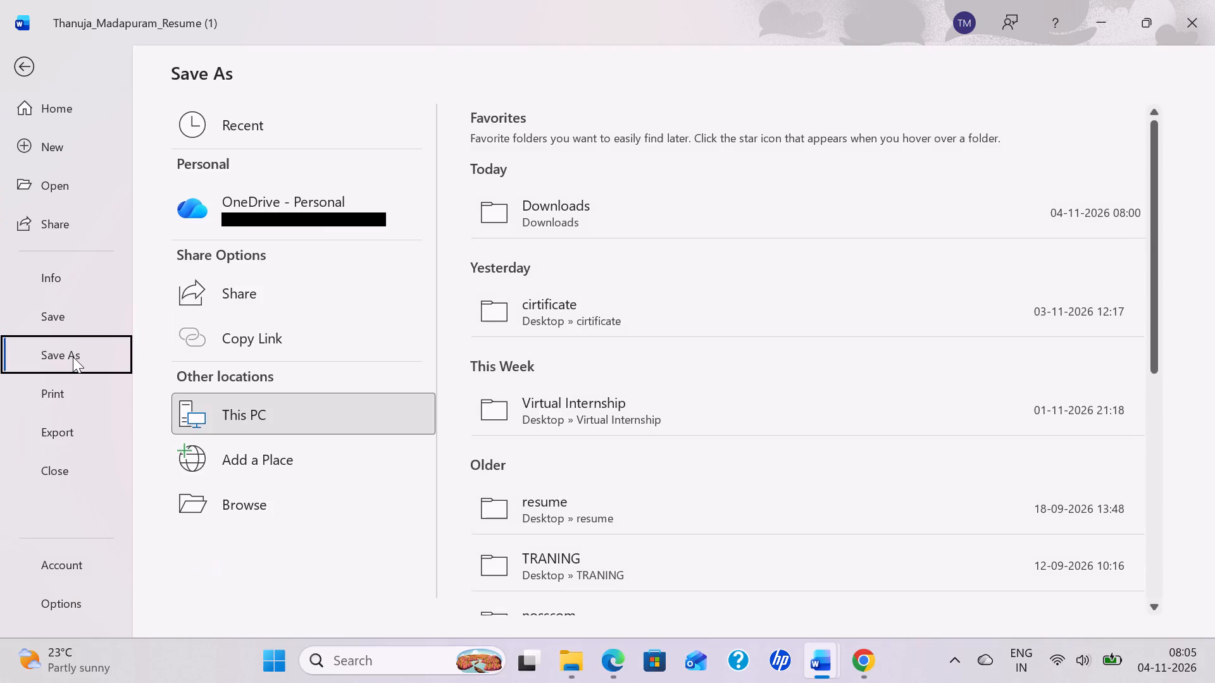
pyautogui.click(349, 416)
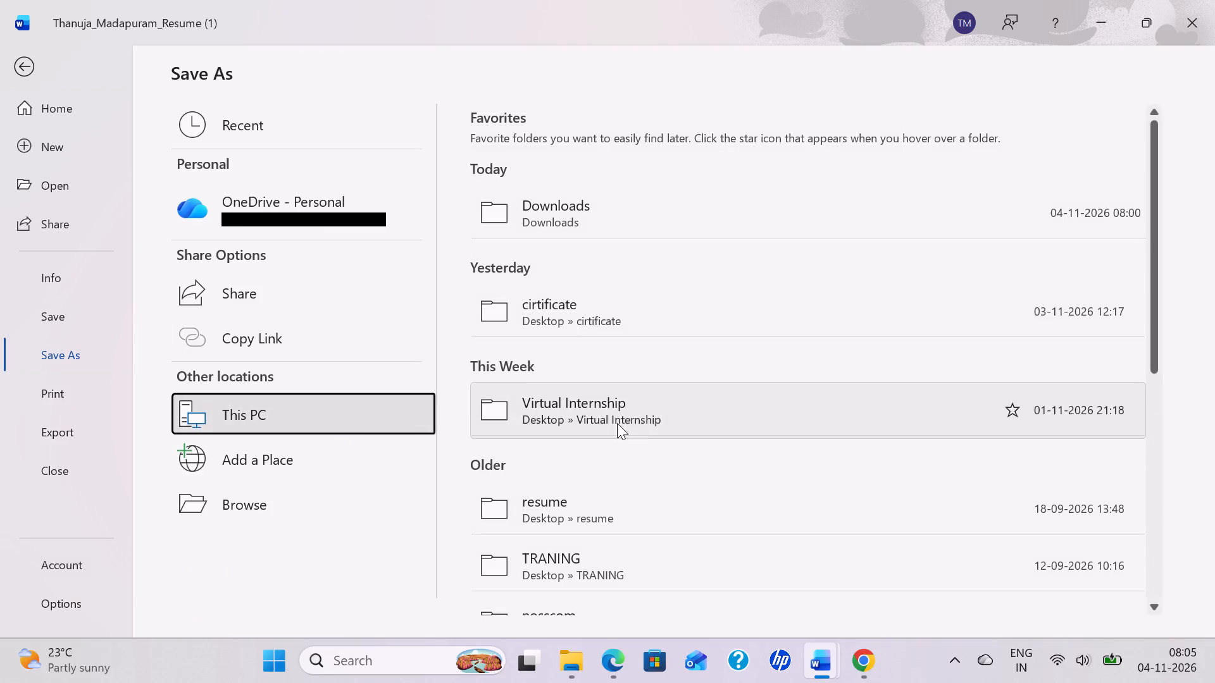
pyautogui.scroll(-2, 635, 426)
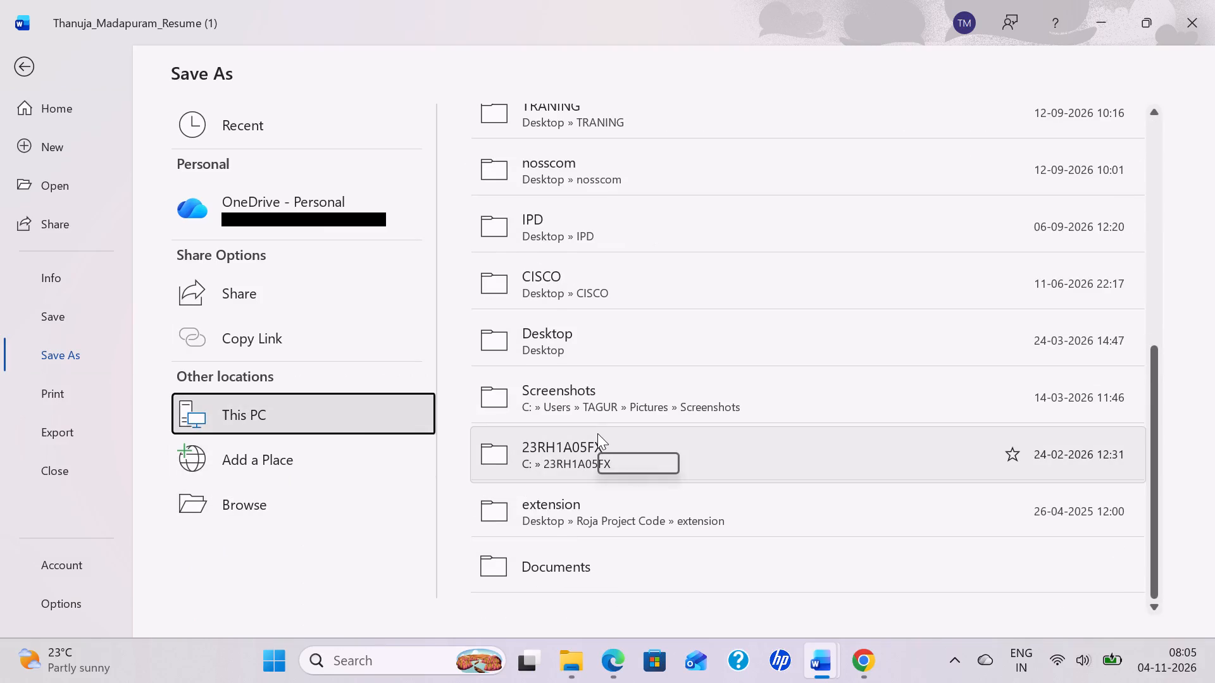
pyautogui.scroll(-1, 597, 433)
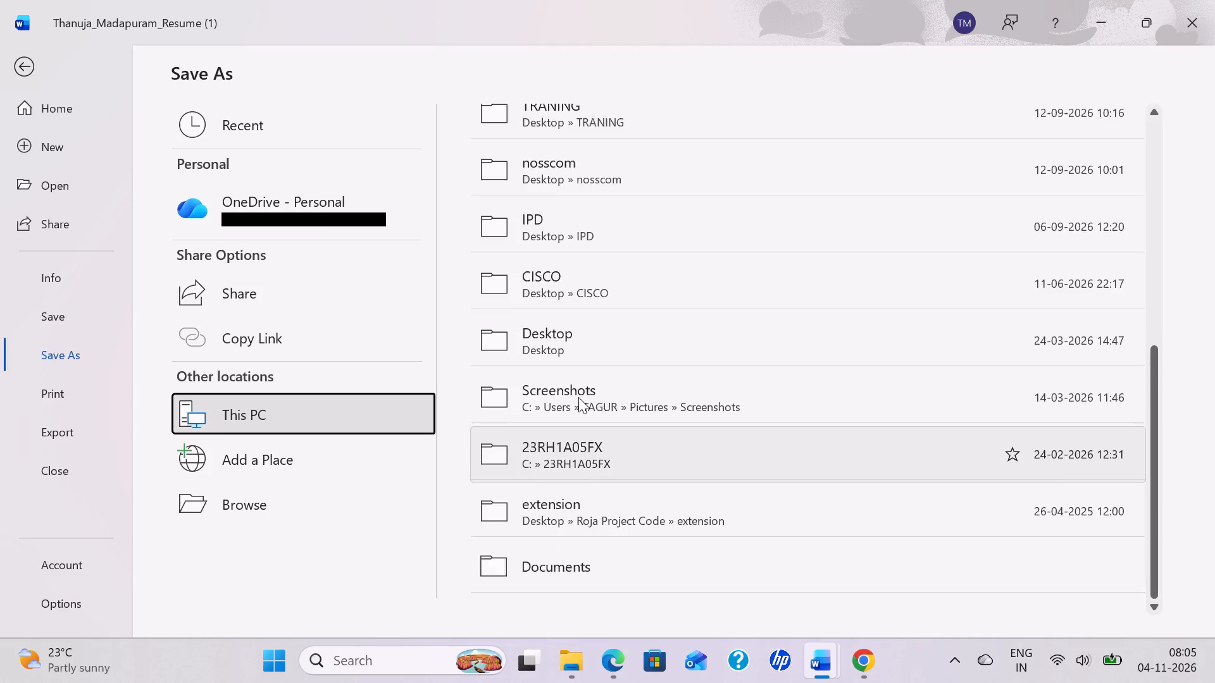
pyautogui.scroll(1, 578, 397)
pyautogui.scroll(-1, 578, 397)
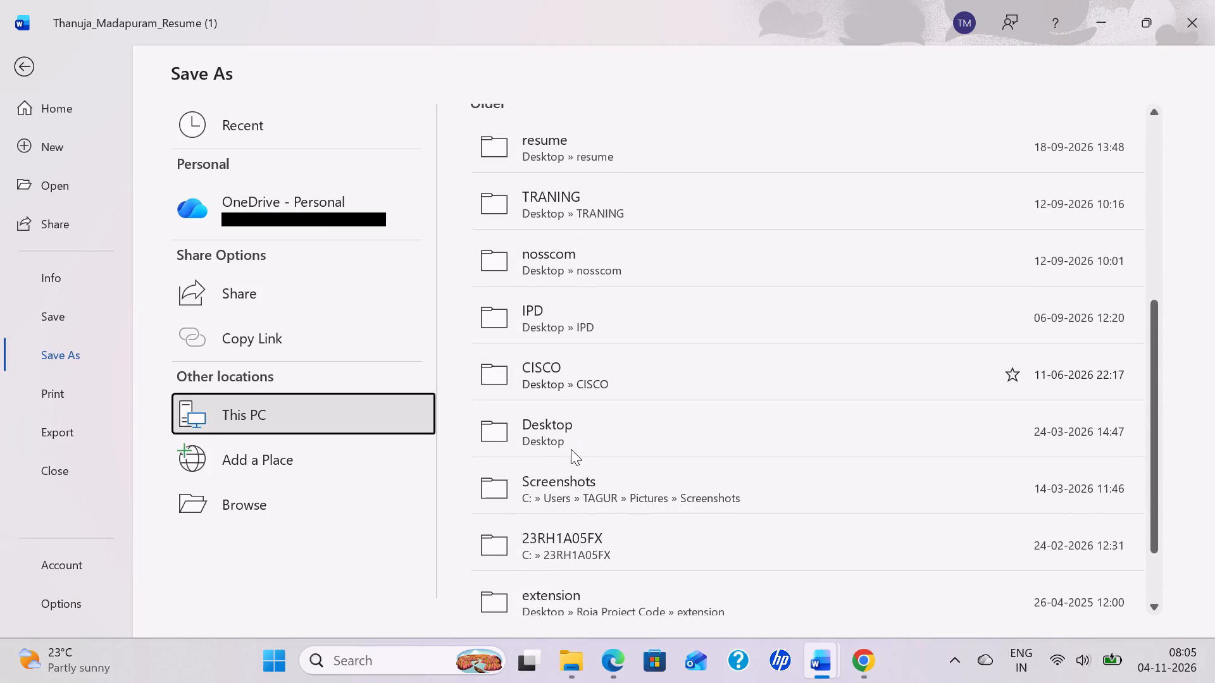
pyautogui.doubleClick(576, 426)
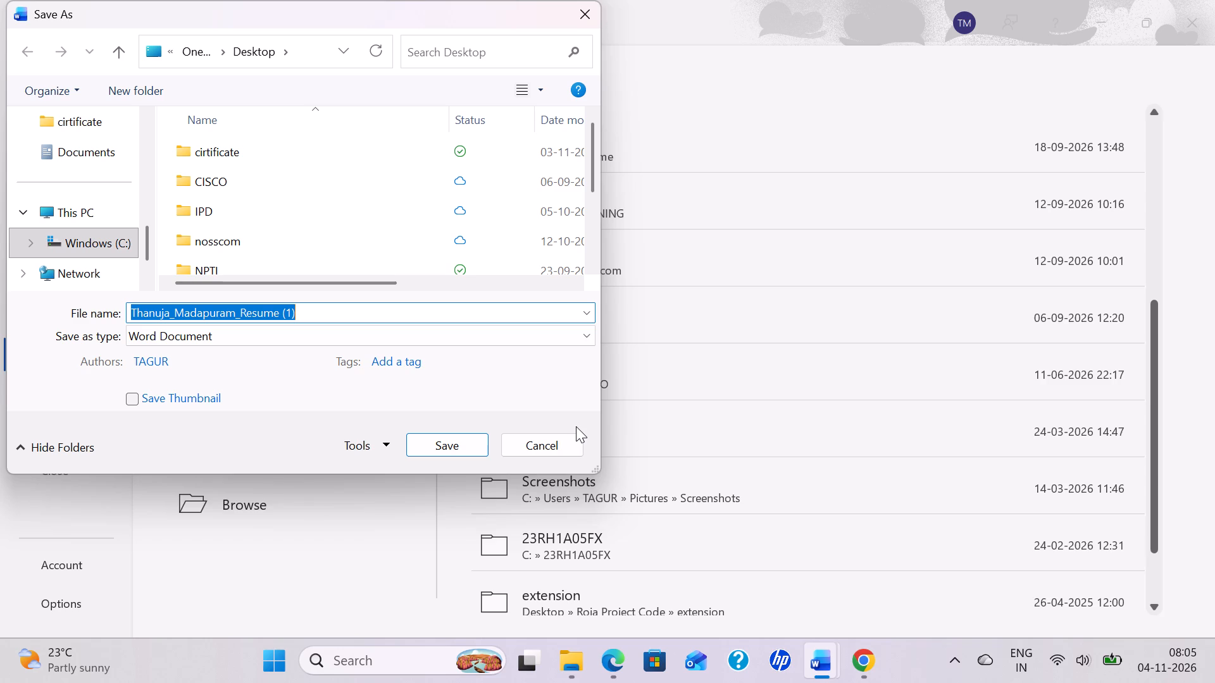
pyautogui.click(432, 438)
pyautogui.click(432, 438)
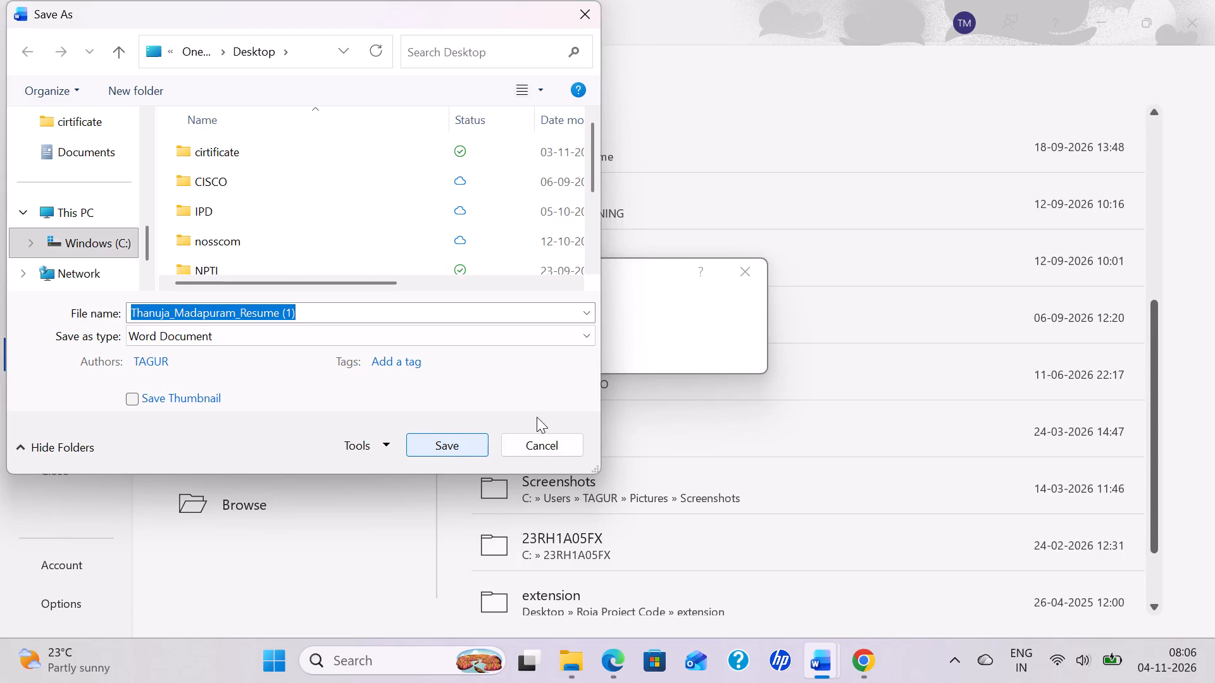
pyautogui.click(537, 435)
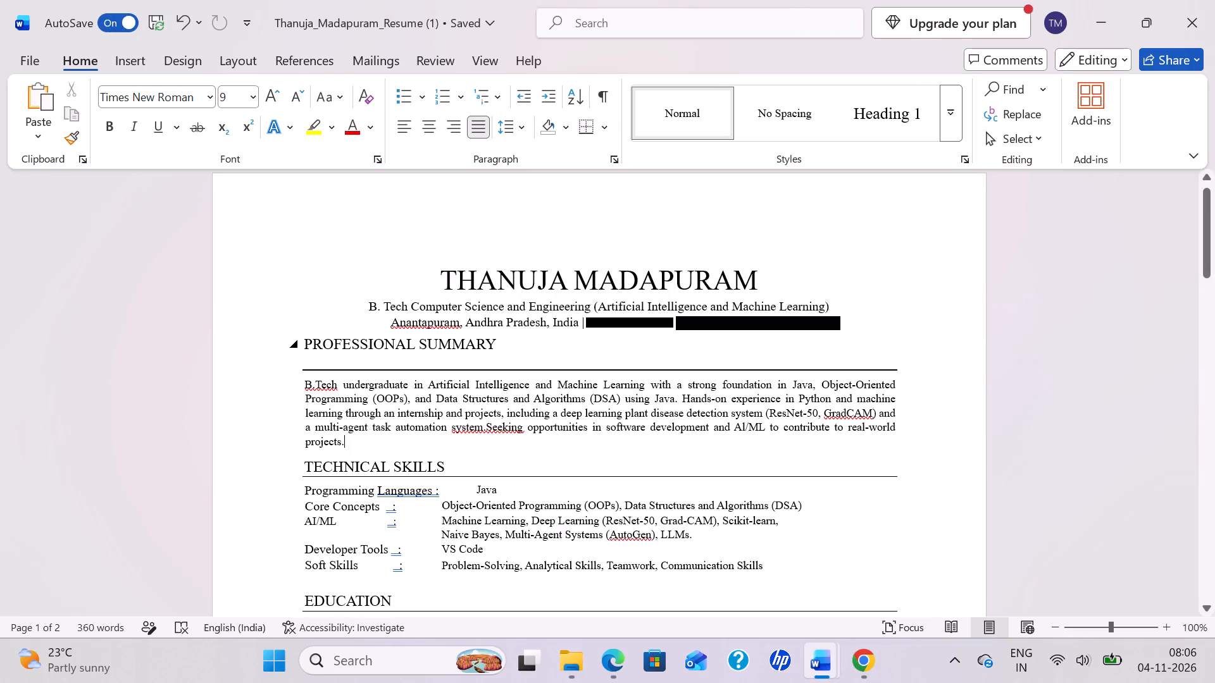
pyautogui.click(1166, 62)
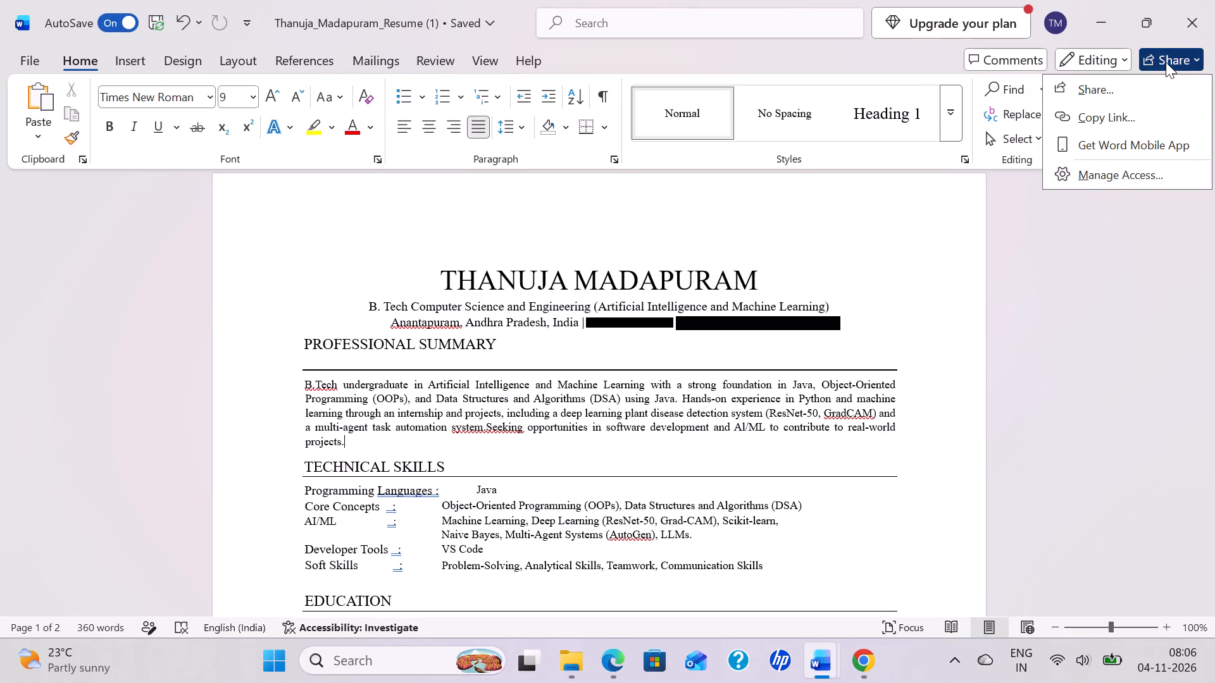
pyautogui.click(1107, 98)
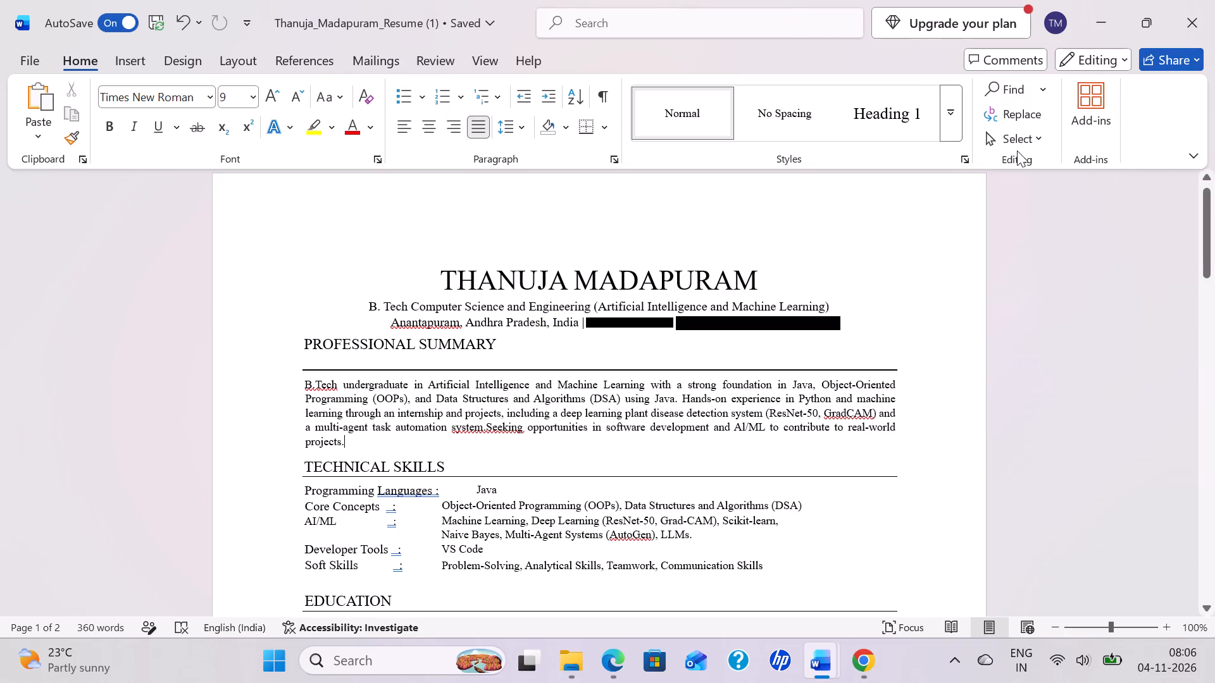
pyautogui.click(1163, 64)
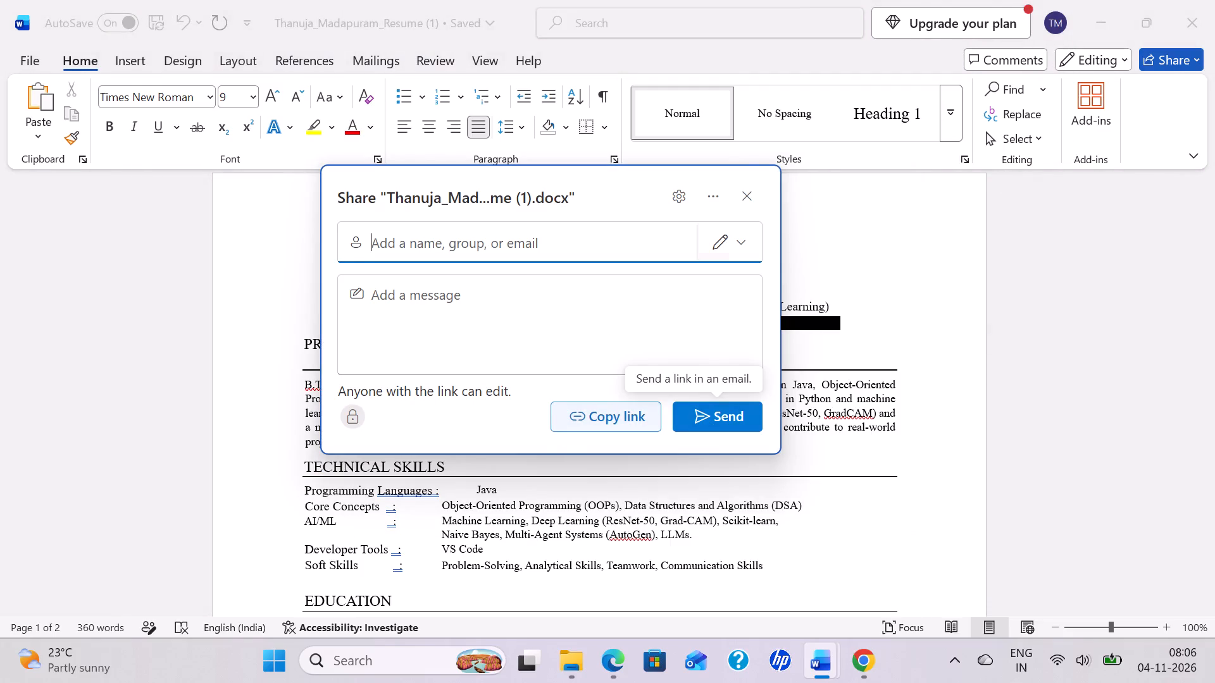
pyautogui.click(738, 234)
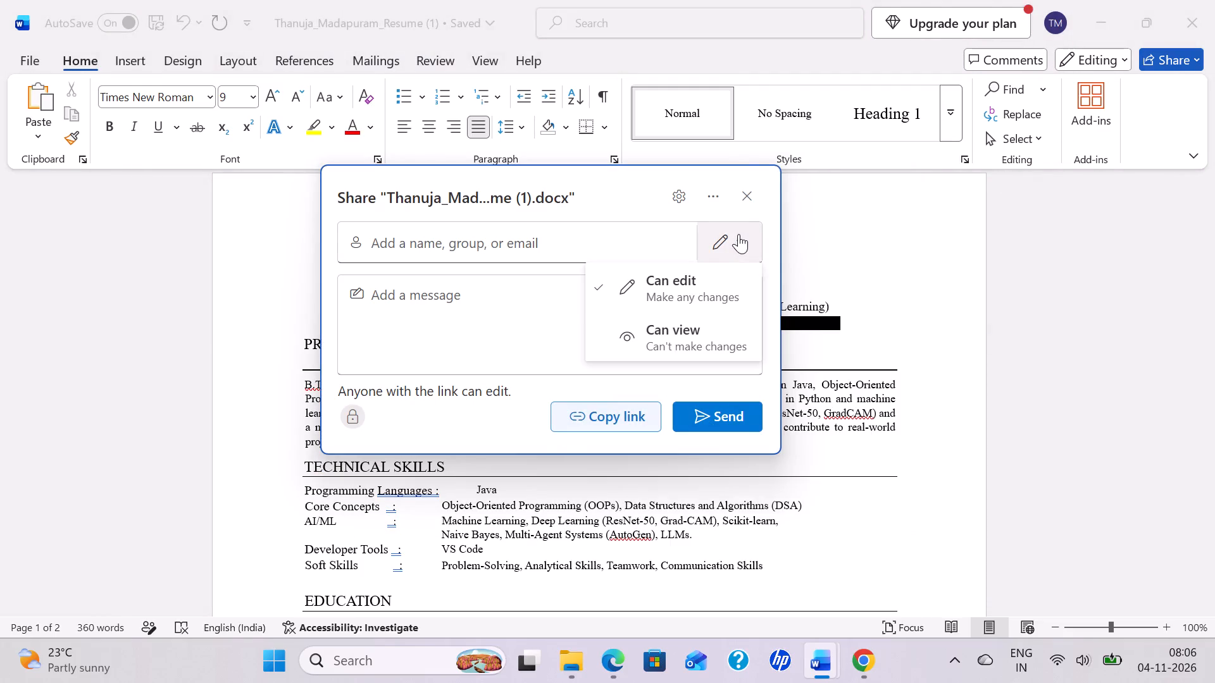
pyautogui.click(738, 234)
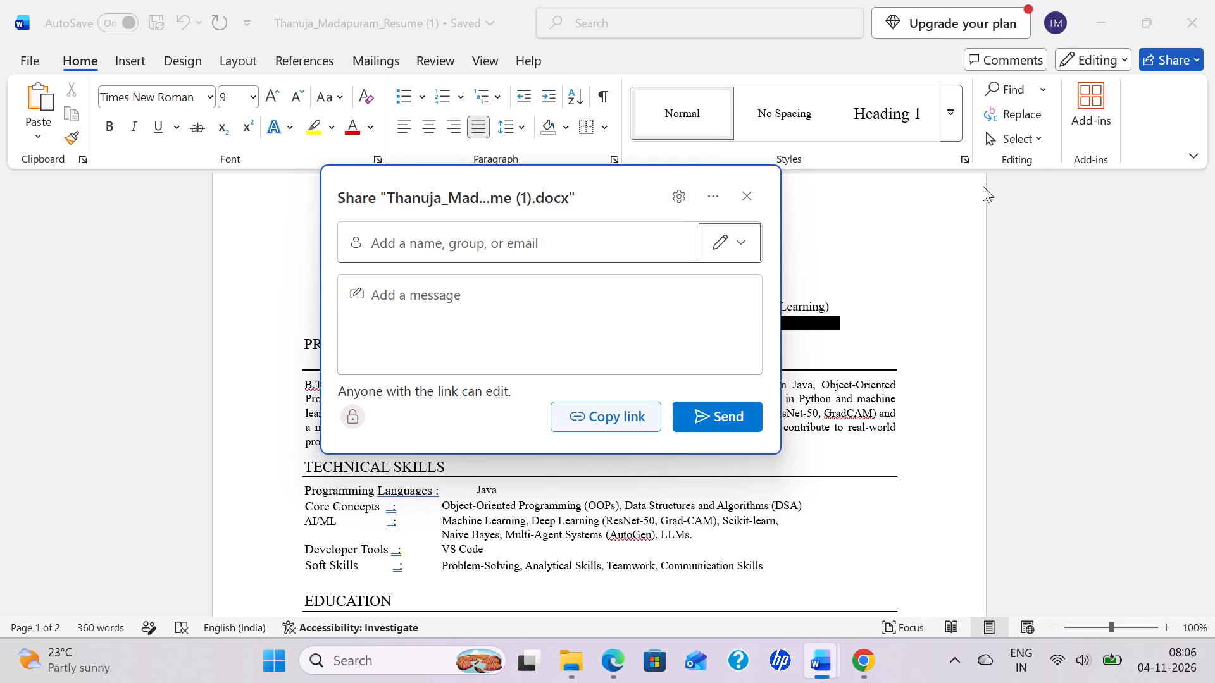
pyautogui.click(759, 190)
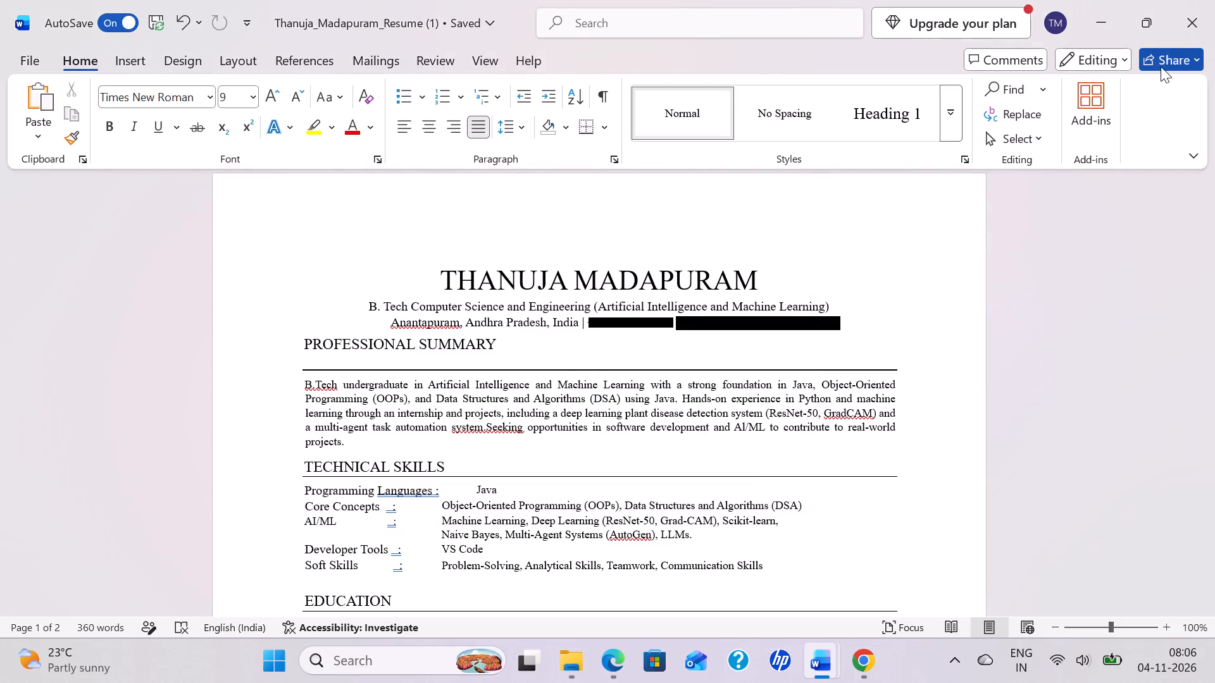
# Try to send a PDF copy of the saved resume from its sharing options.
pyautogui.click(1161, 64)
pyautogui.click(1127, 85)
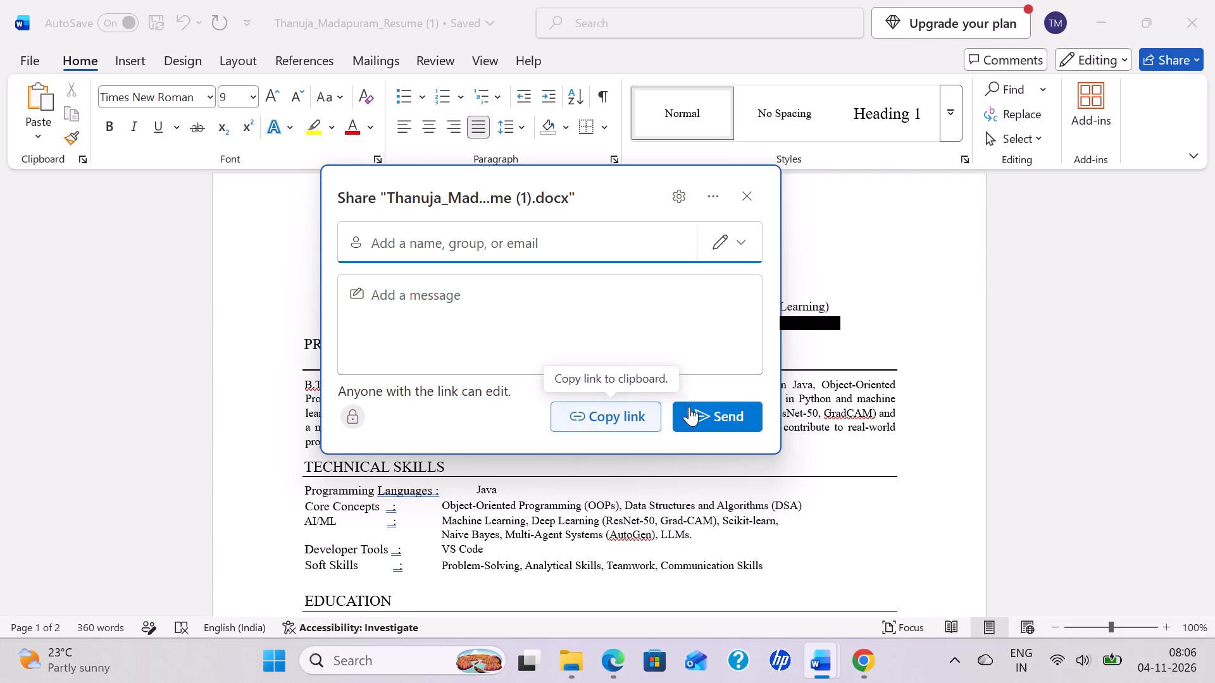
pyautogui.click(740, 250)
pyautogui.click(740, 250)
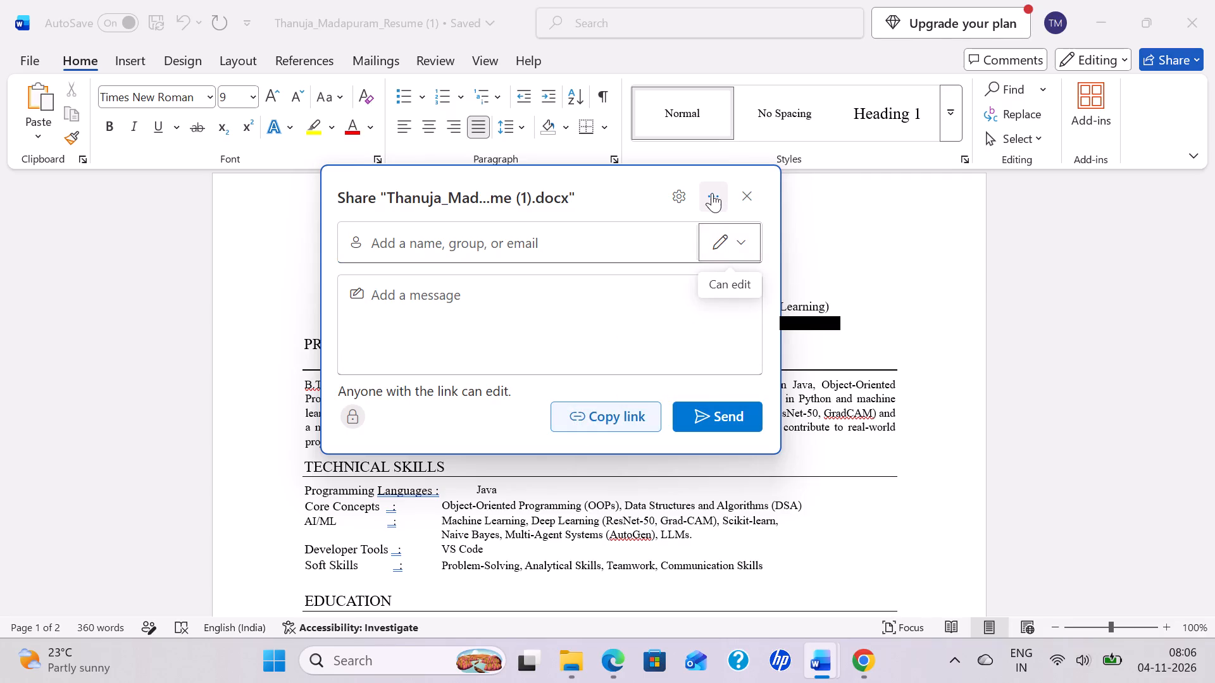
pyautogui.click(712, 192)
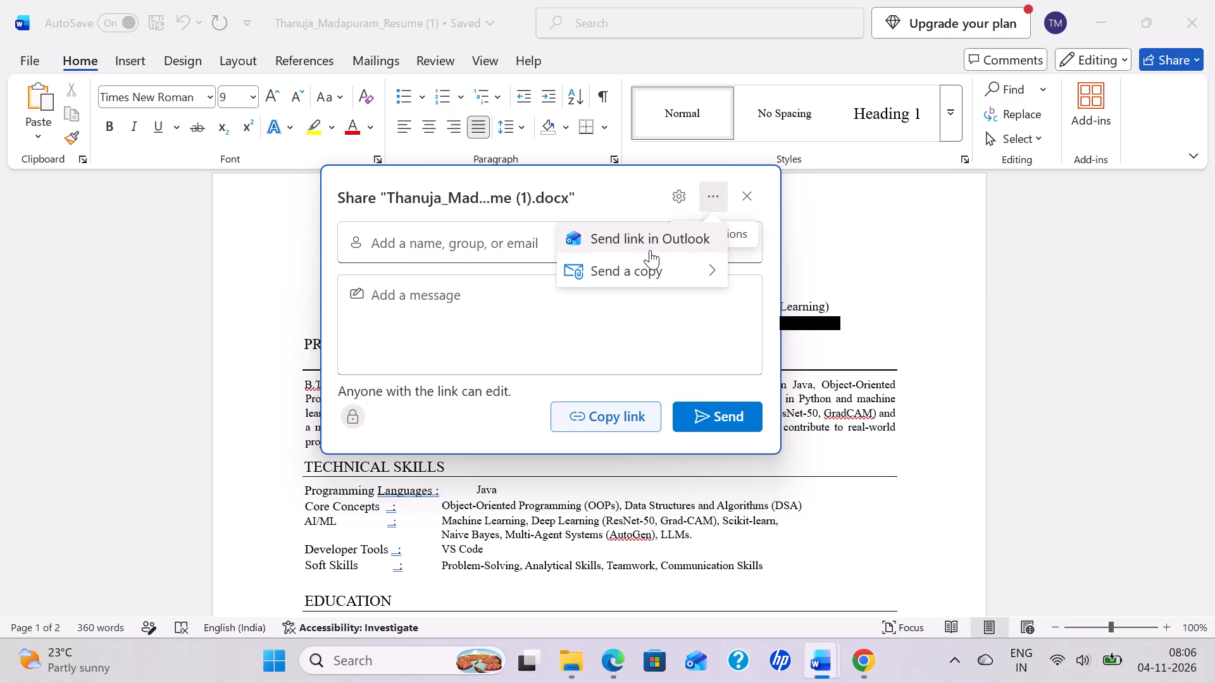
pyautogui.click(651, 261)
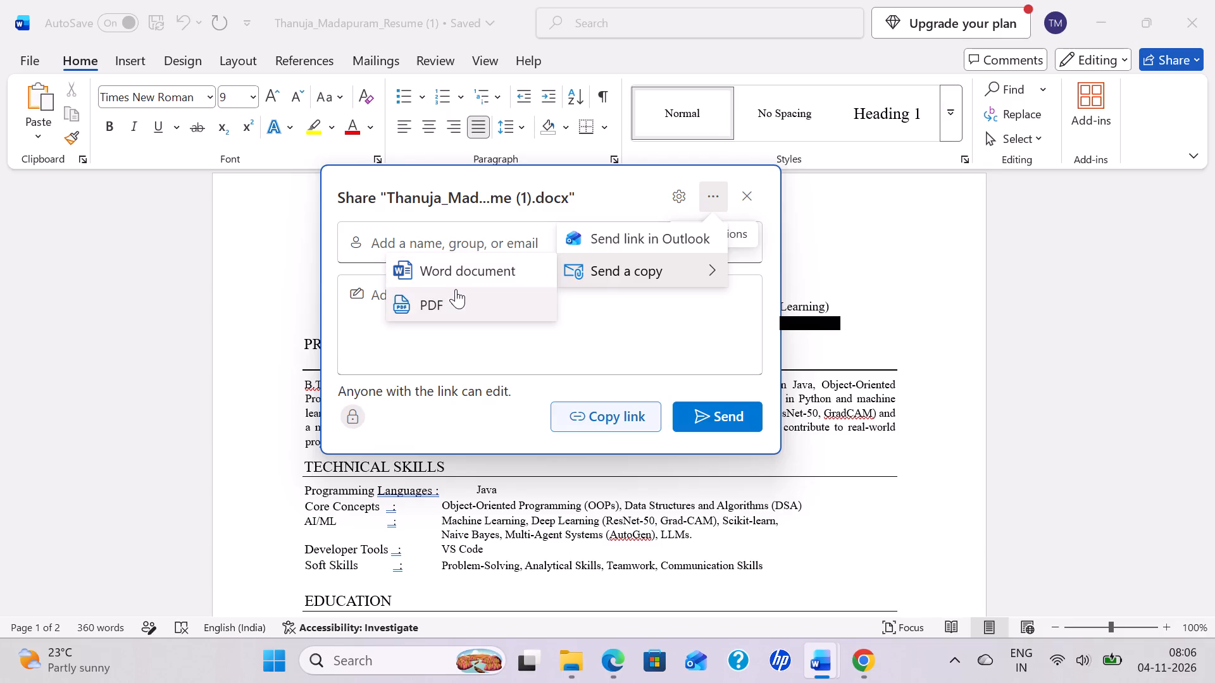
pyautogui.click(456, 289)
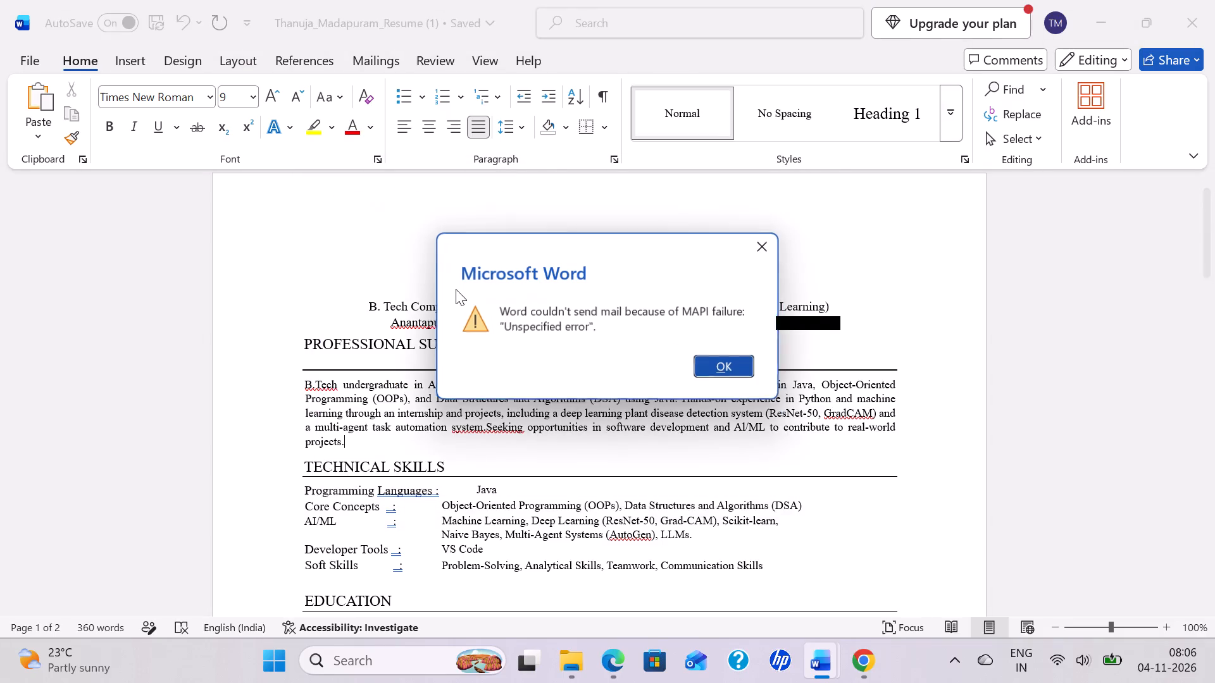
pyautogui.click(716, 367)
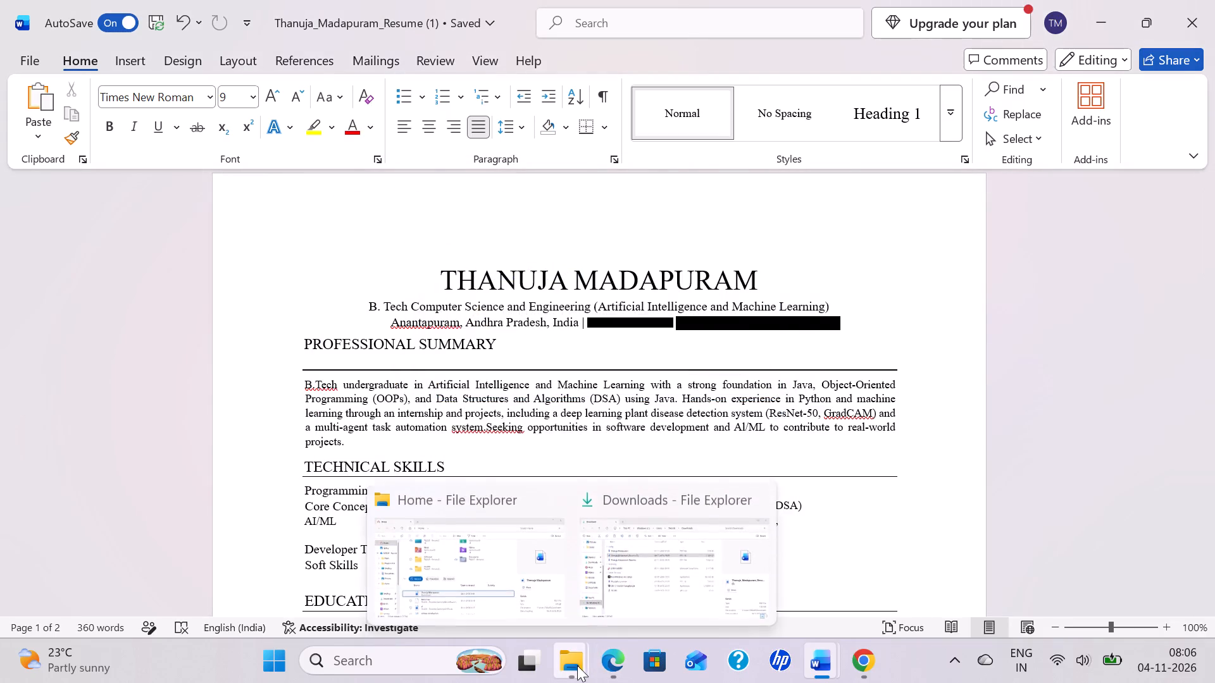
# Switch to File Explorer and copy the recently saved Word version of the resume stored on the Desktop.
pyautogui.click(521, 590)
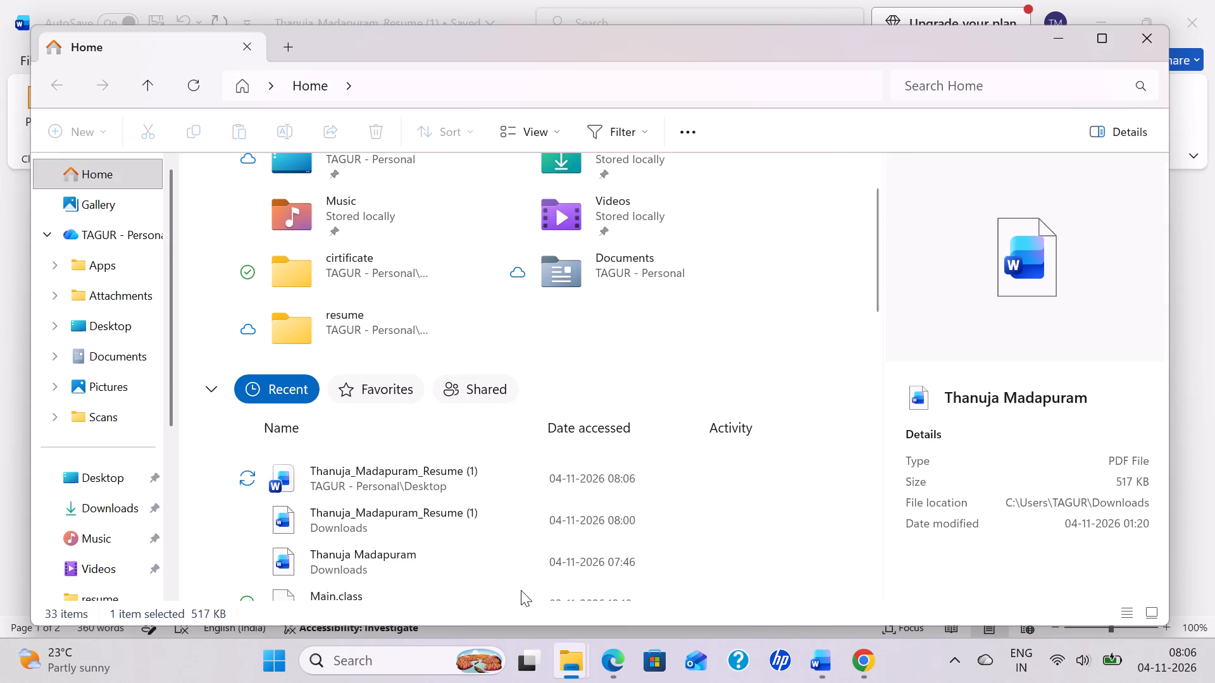
pyautogui.click(453, 472)
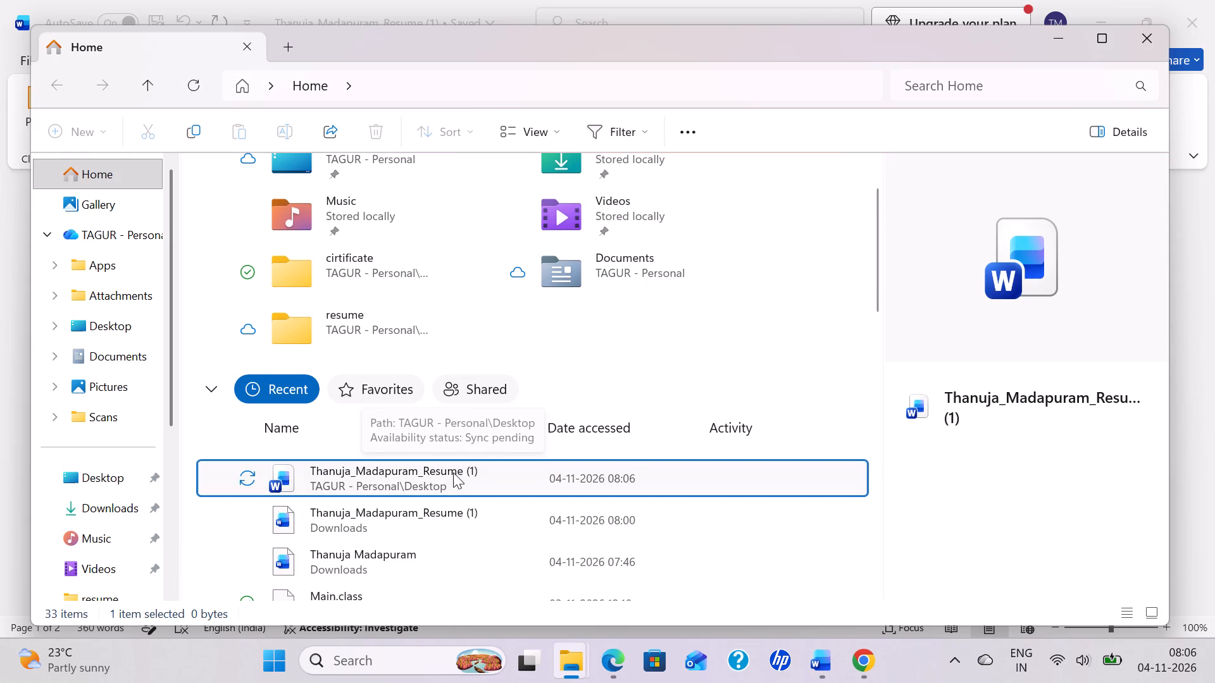
pyautogui.click(189, 130)
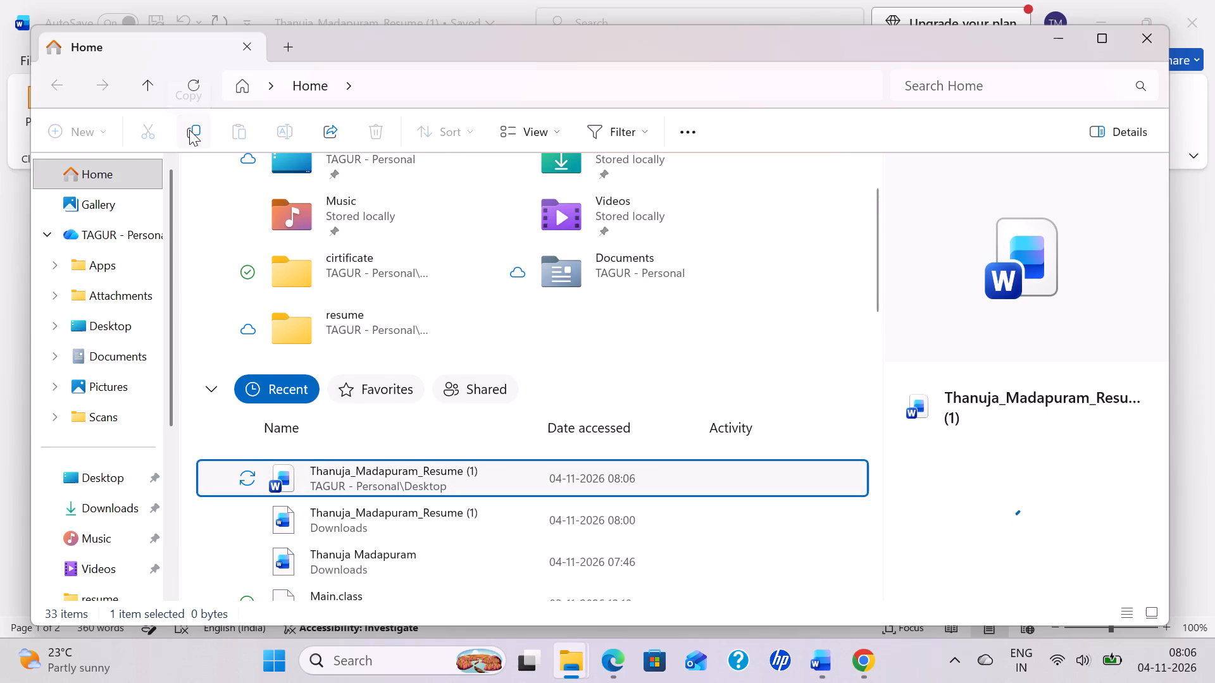
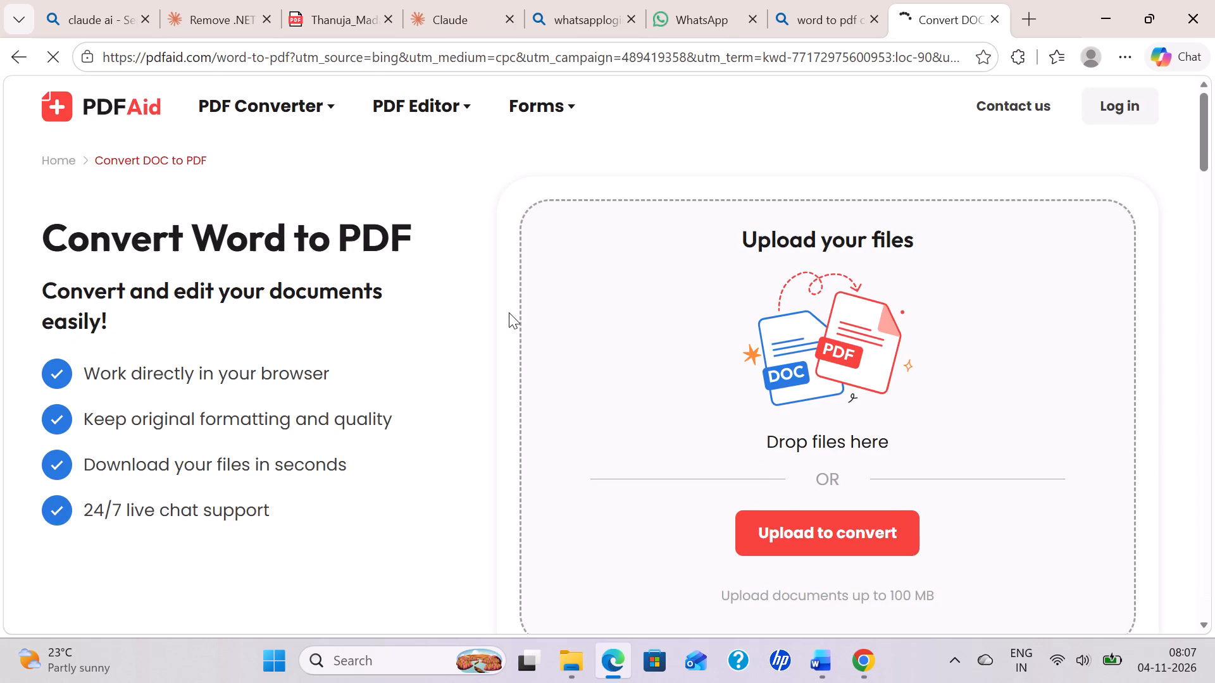
# Try to upload the resume Word file from the Desktop folder to the Word-to-PDF converter.
pyautogui.click(813, 534)
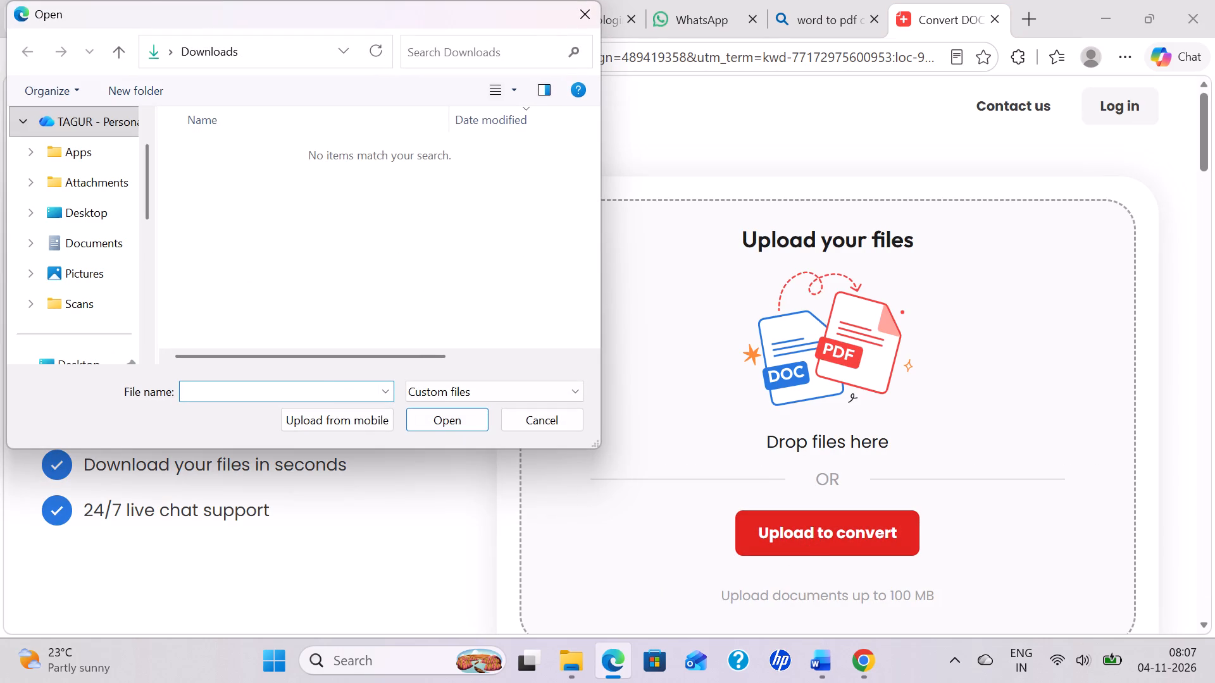
pyautogui.click(287, 395)
pyautogui.click(63, 205)
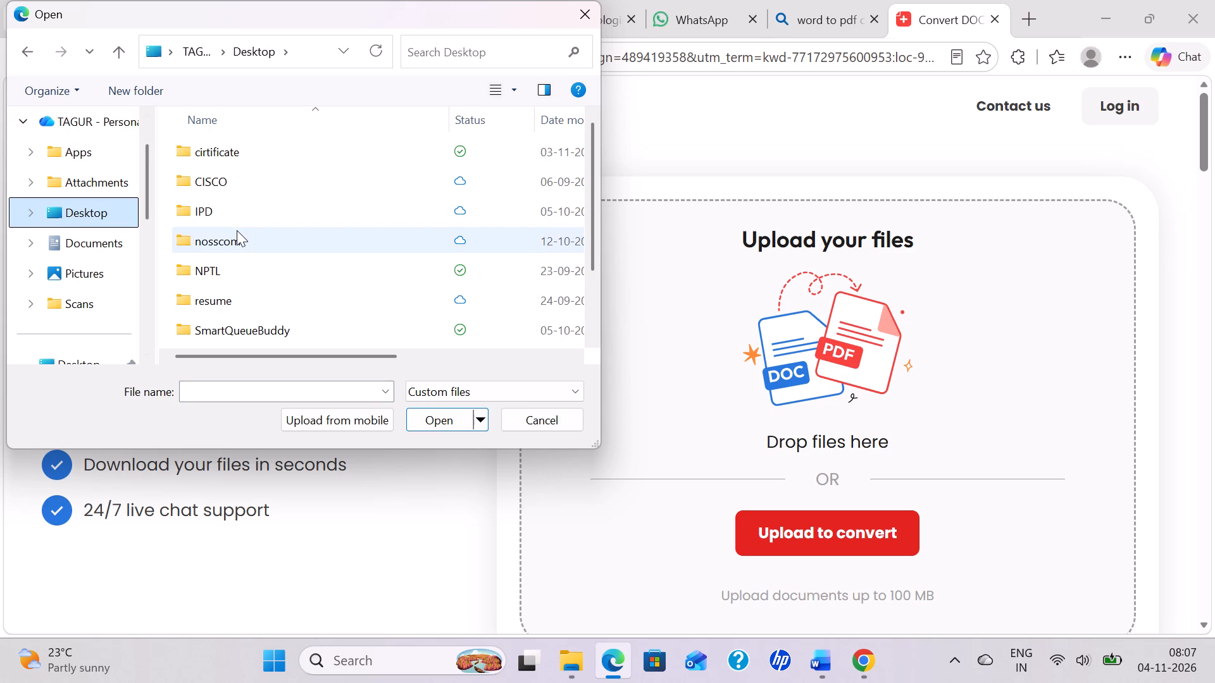
pyautogui.scroll(-1, 237, 230)
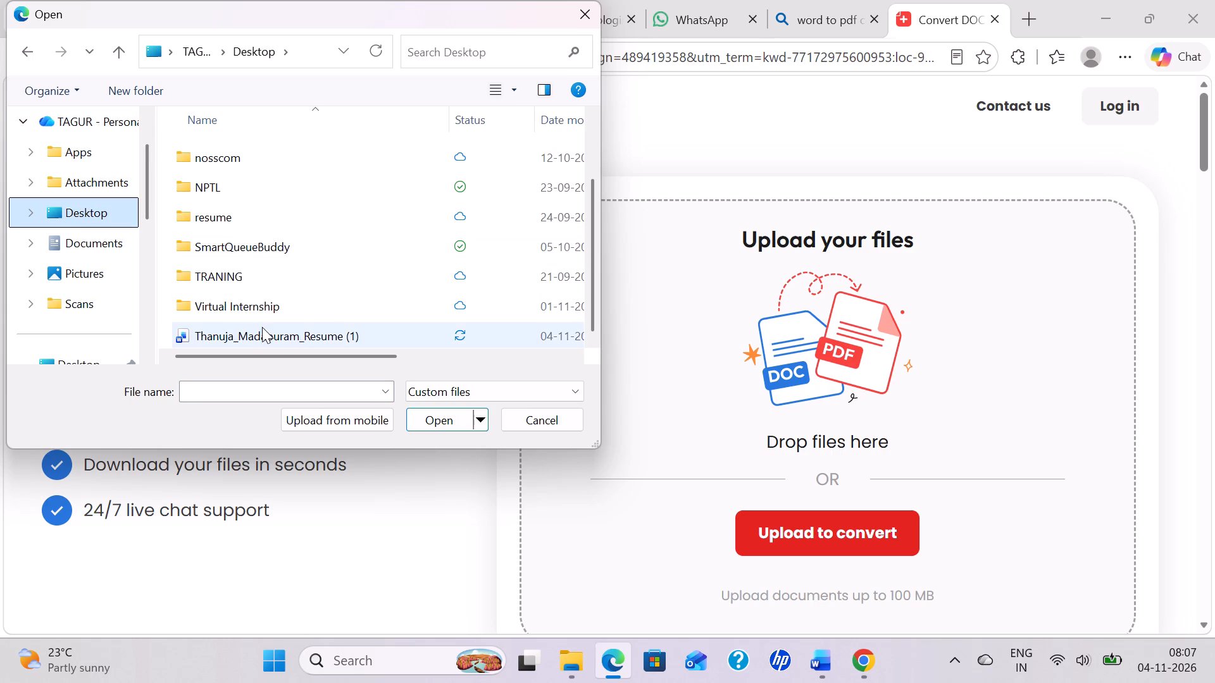
pyautogui.click(262, 328)
pyautogui.click(451, 421)
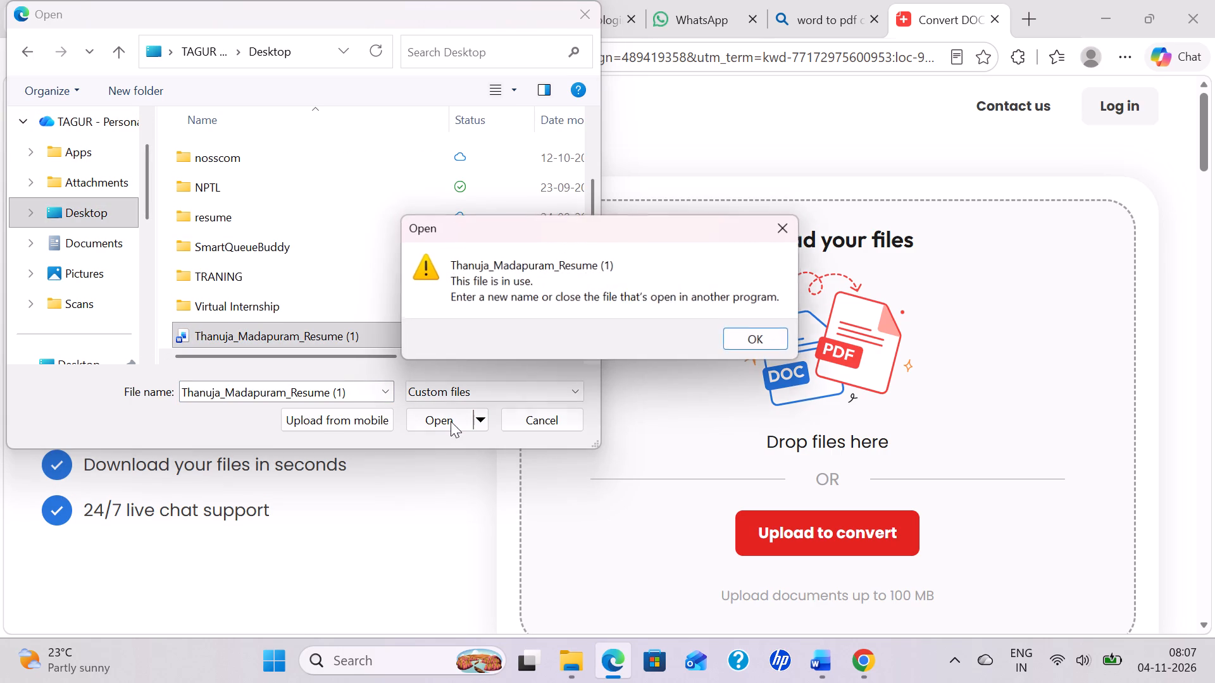
pyautogui.click(756, 340)
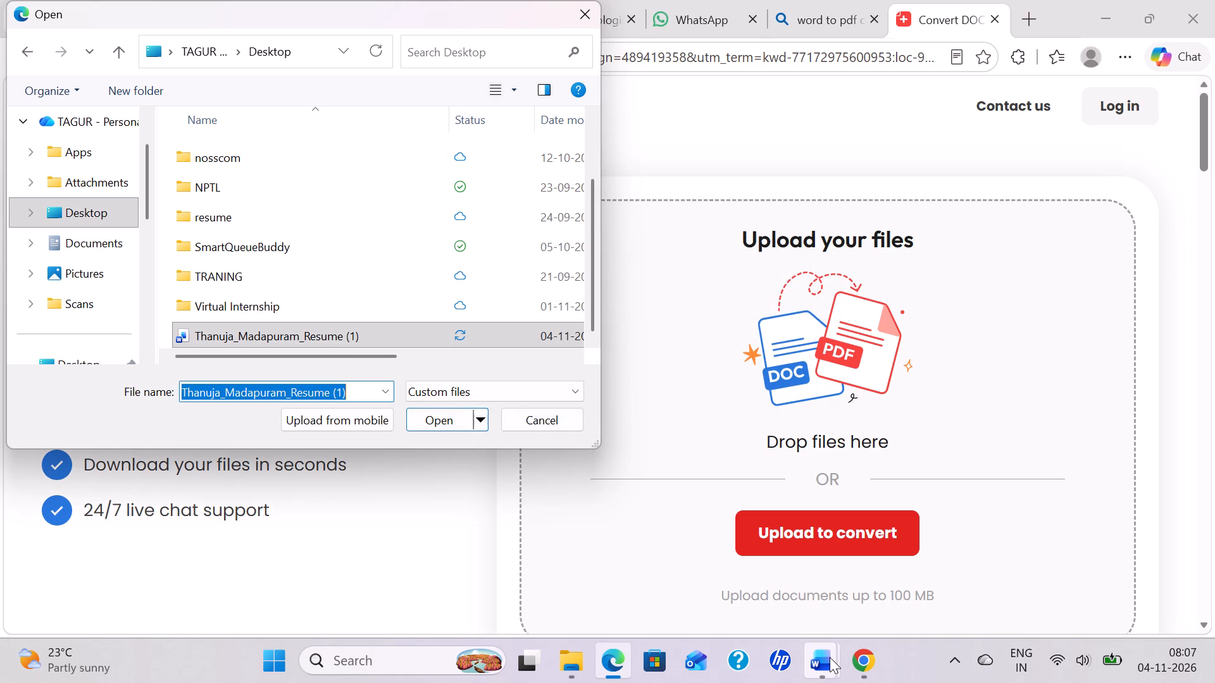
# Close the resume's open Word window and upload the selected Desktop copy to the converter.
pyautogui.click(795, 503)
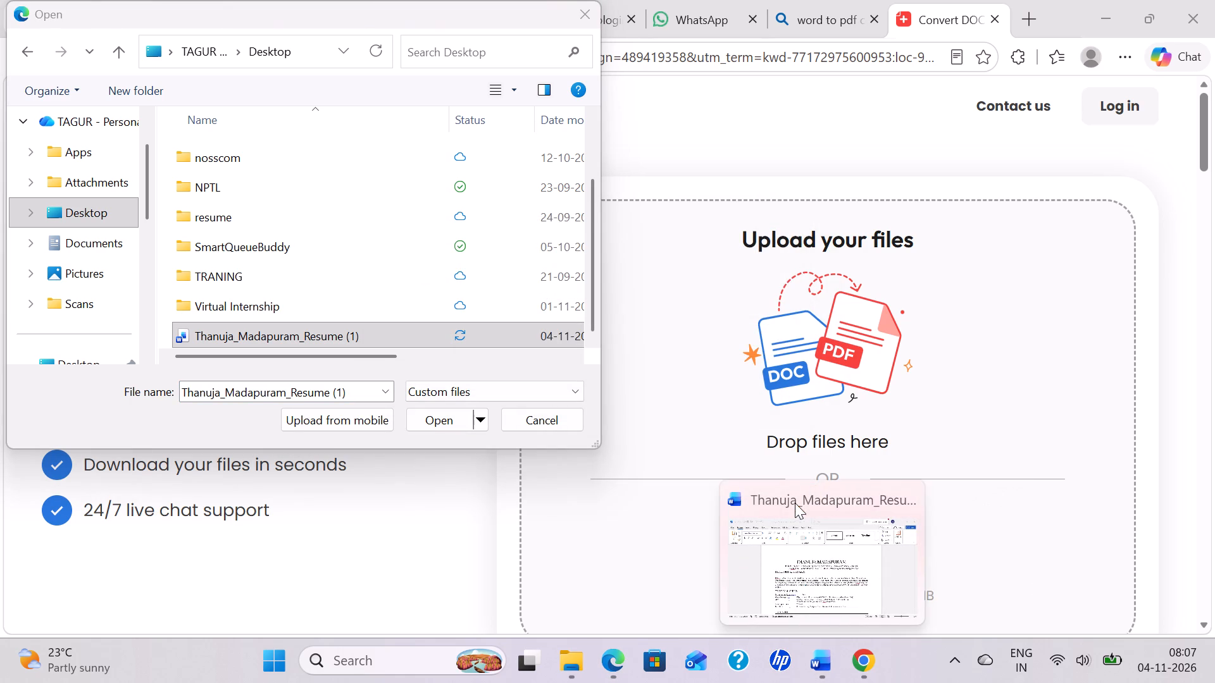
pyautogui.click(914, 487)
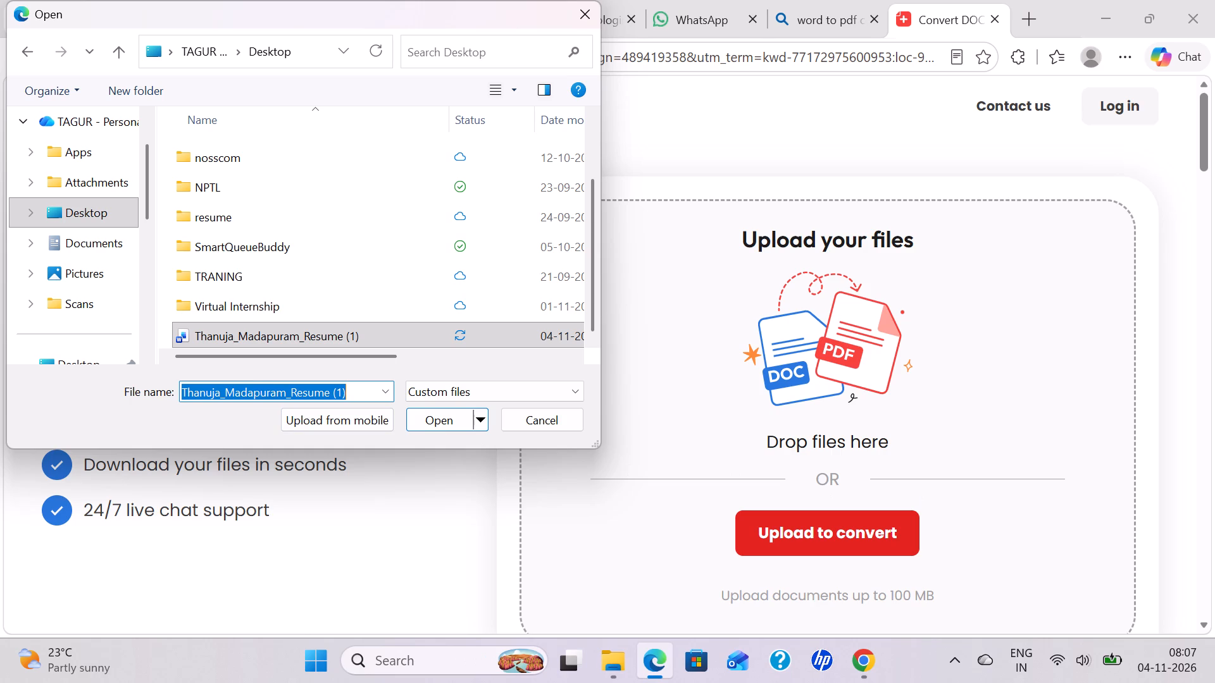
pyautogui.click(442, 415)
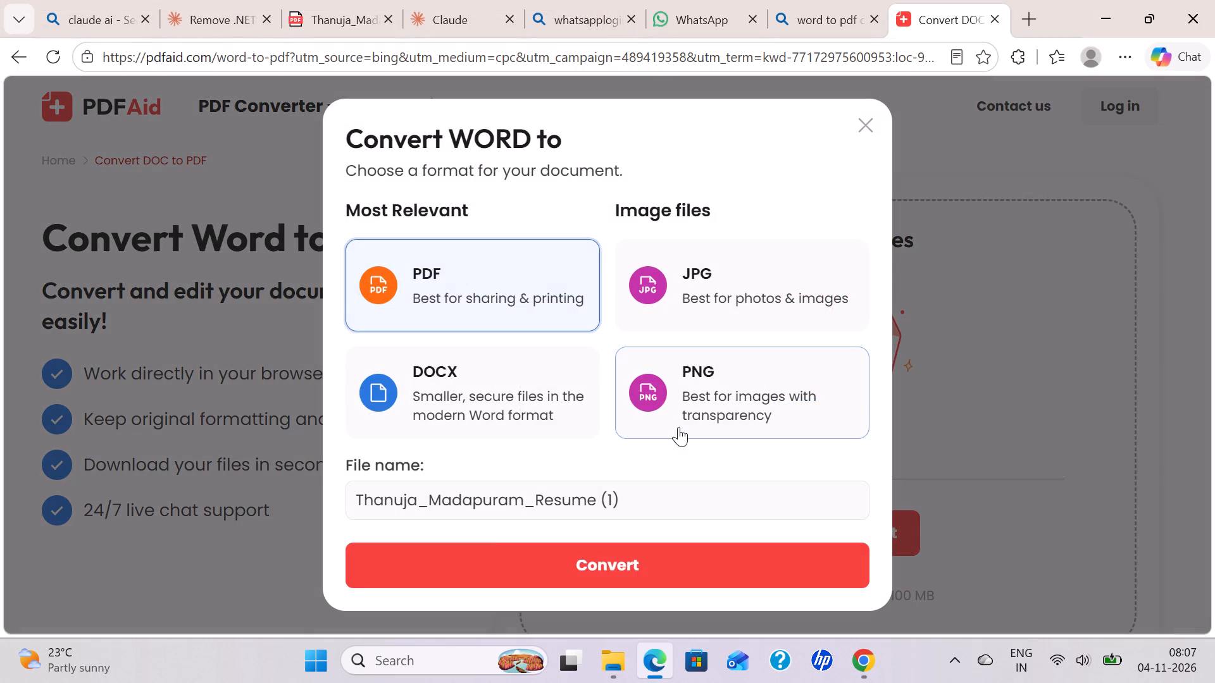
# Convert the uploaded resume to PDF, keeping the suggested file name.
pyautogui.click(652, 551)
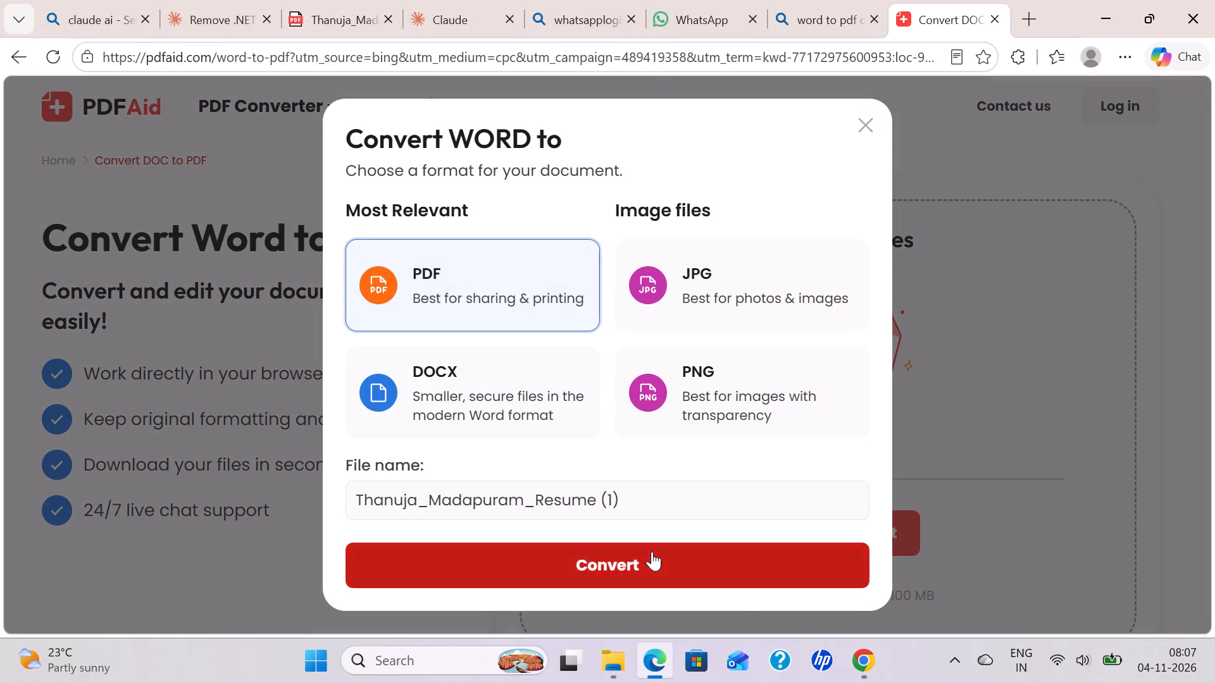
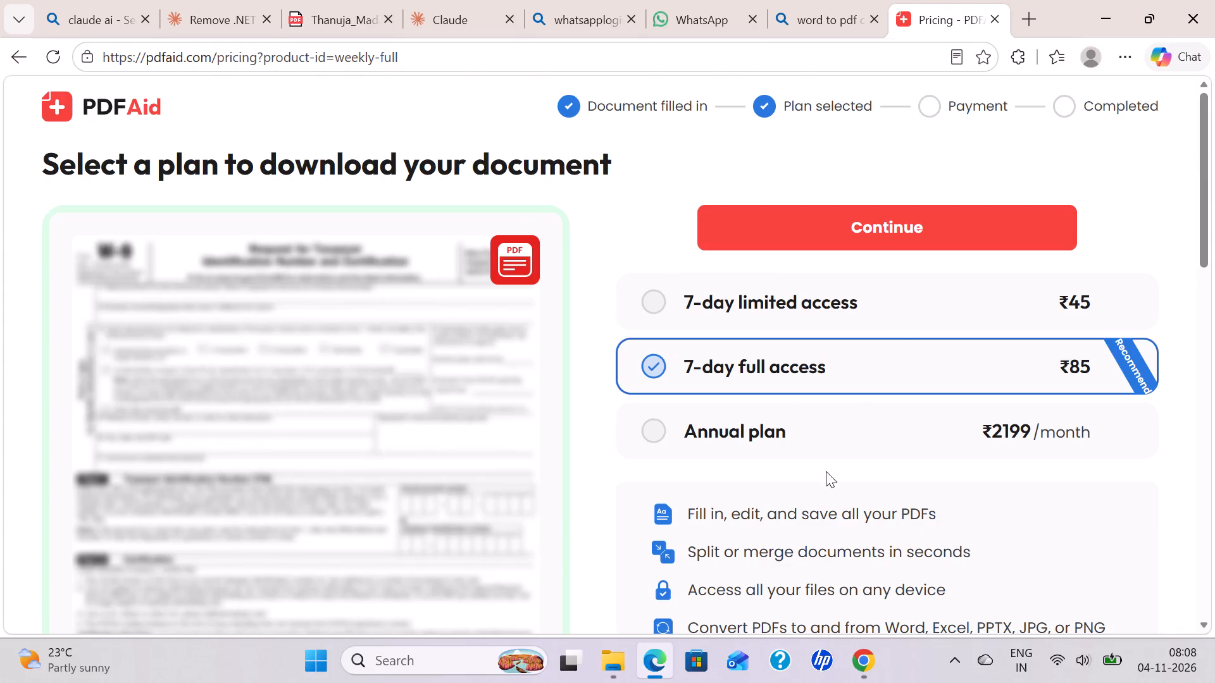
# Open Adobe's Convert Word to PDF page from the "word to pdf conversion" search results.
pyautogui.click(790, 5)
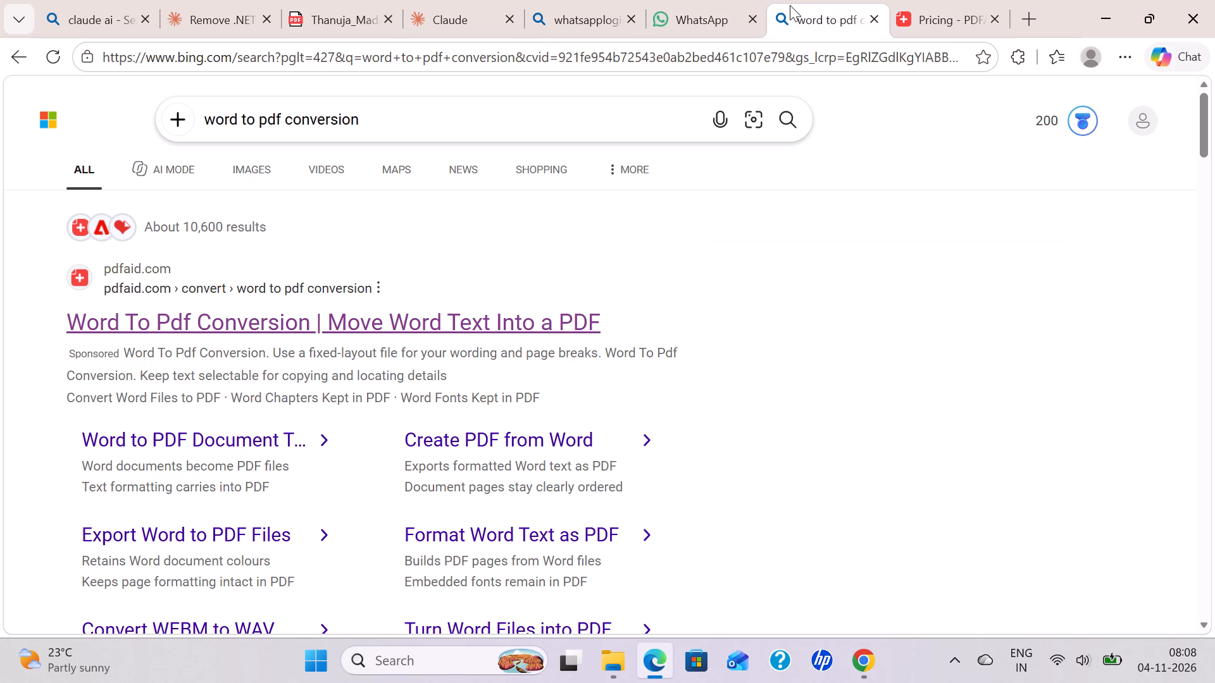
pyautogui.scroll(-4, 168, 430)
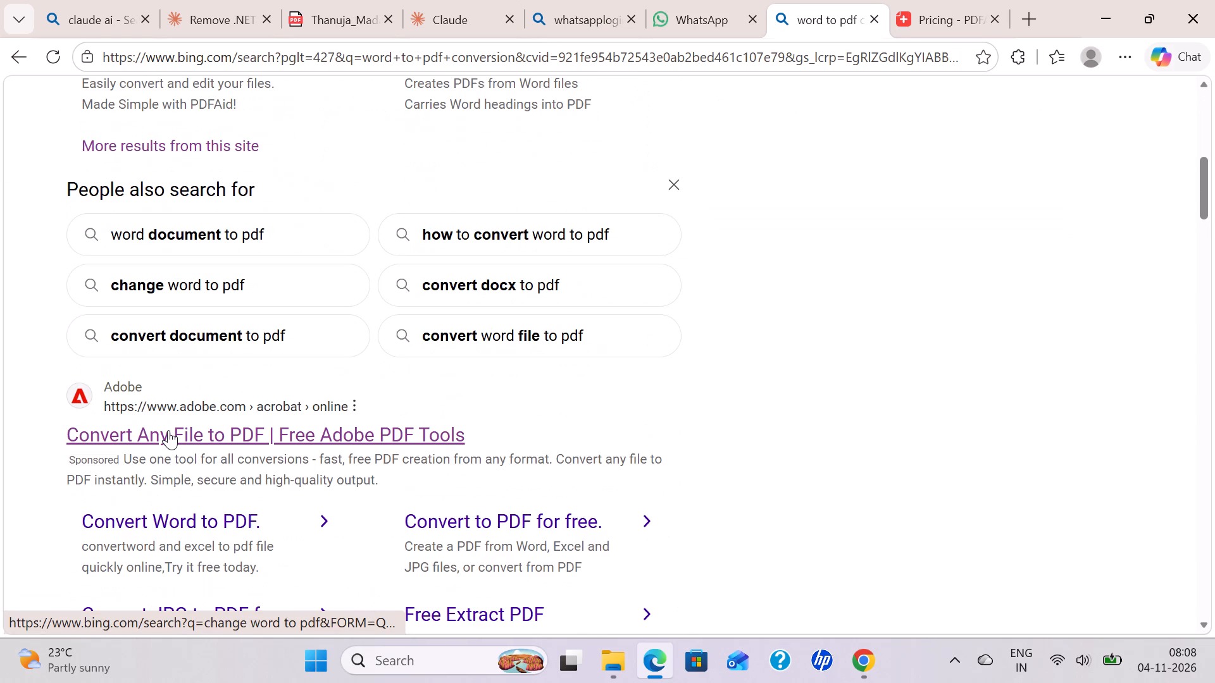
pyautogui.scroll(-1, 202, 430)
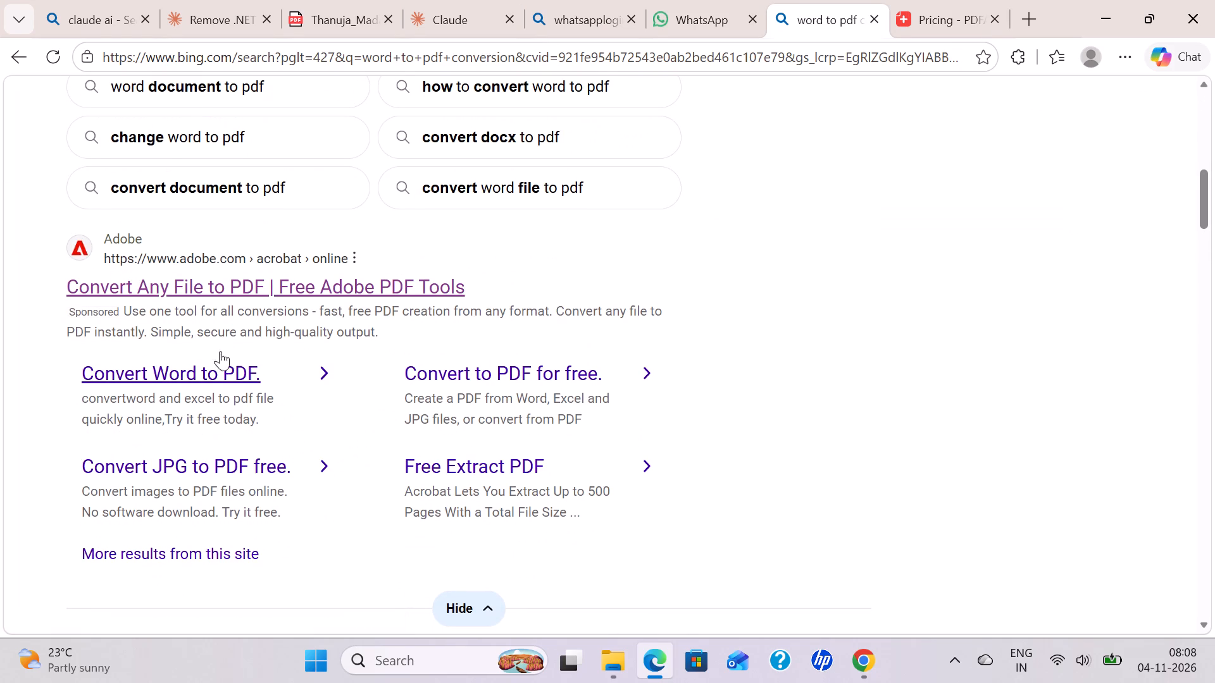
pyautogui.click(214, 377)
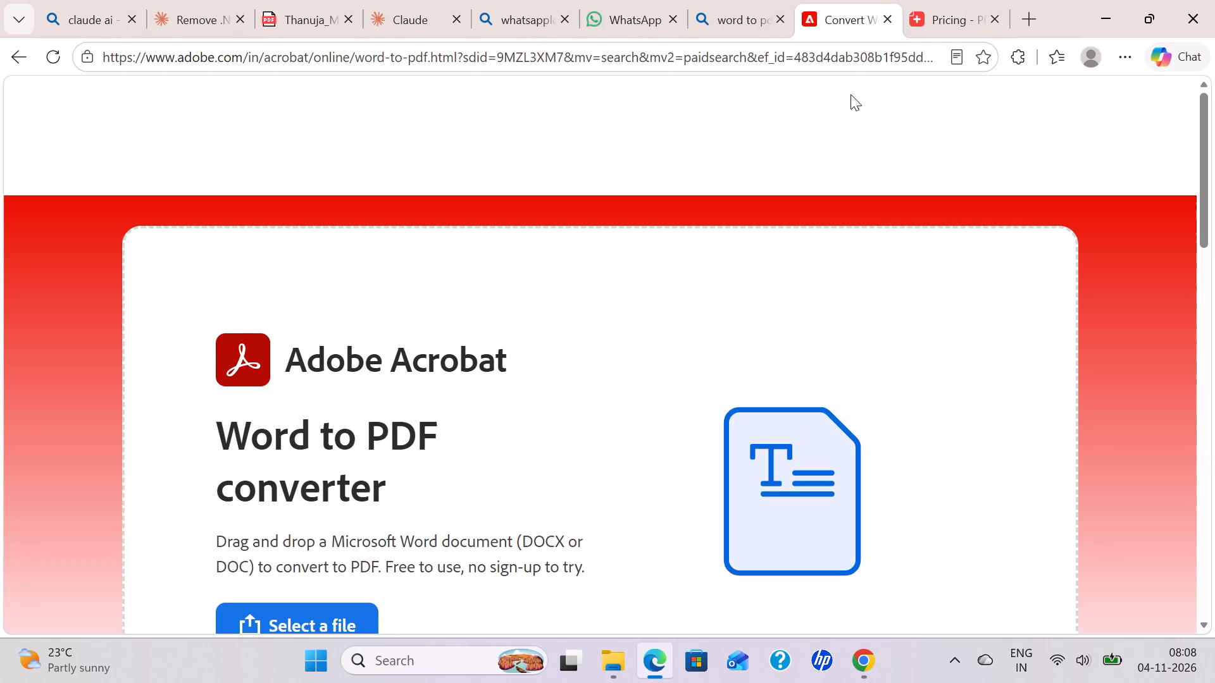
# Close the PDFAid plan-selection page, leaving the site without saving, and close the Adobe converter page.
pyautogui.click(996, 18)
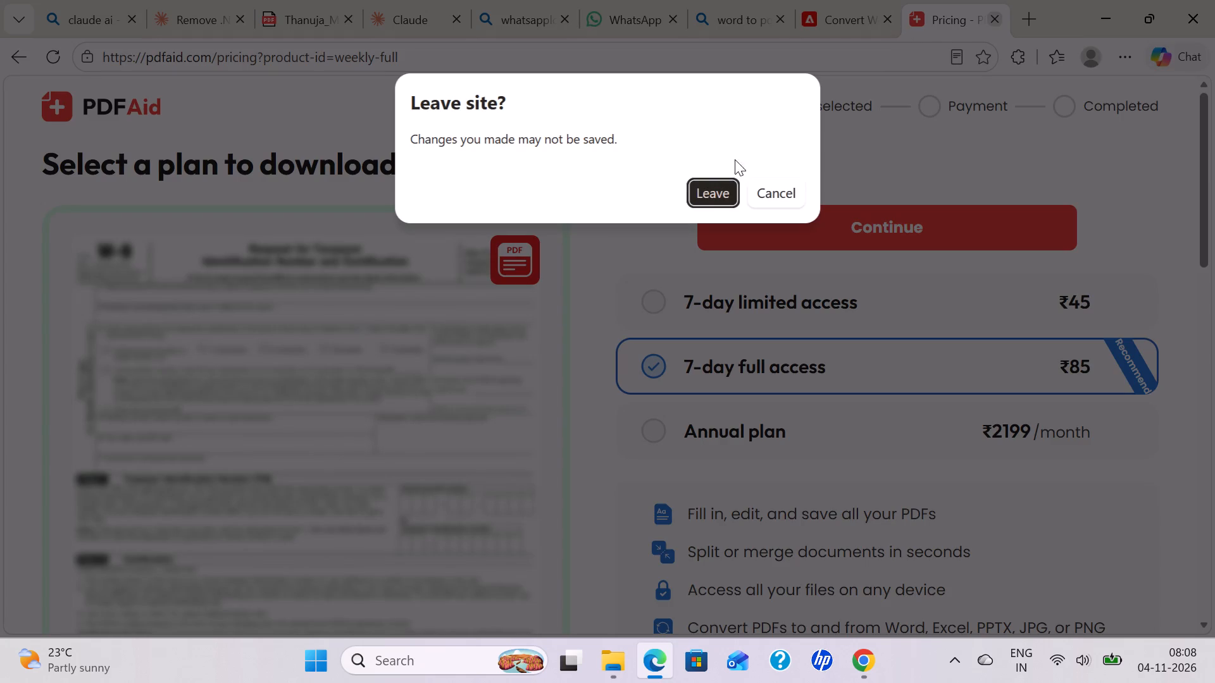
pyautogui.click(718, 190)
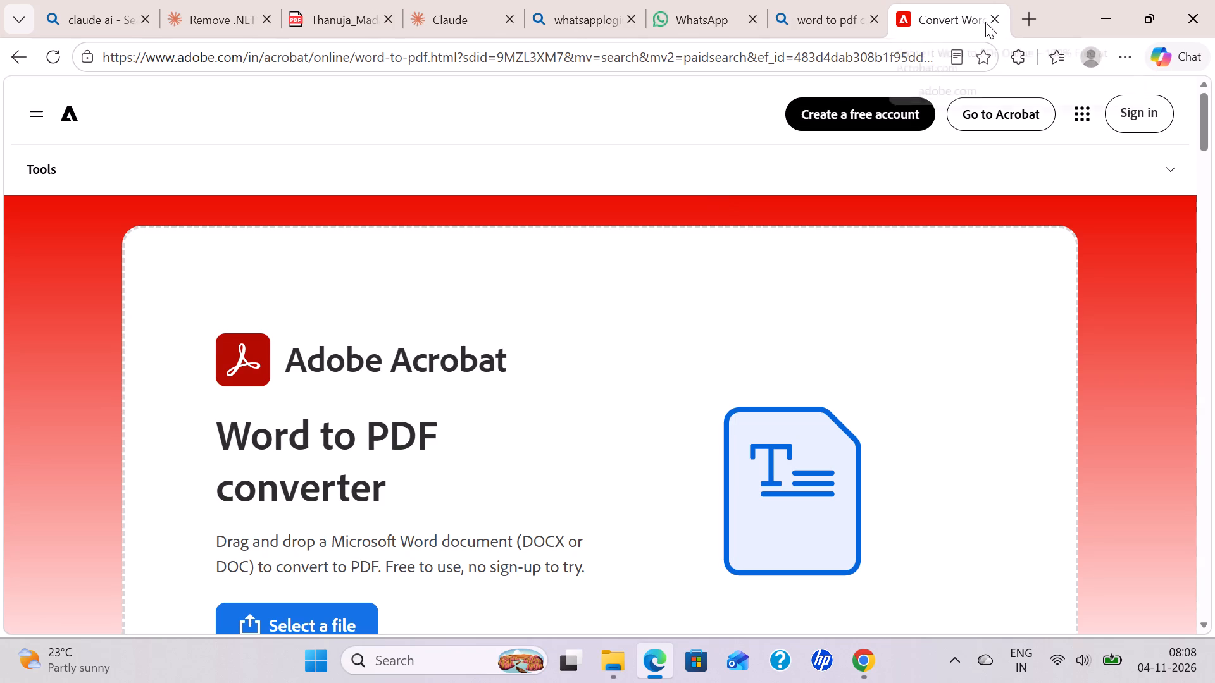
pyautogui.click(985, 22)
pyautogui.click(992, 22)
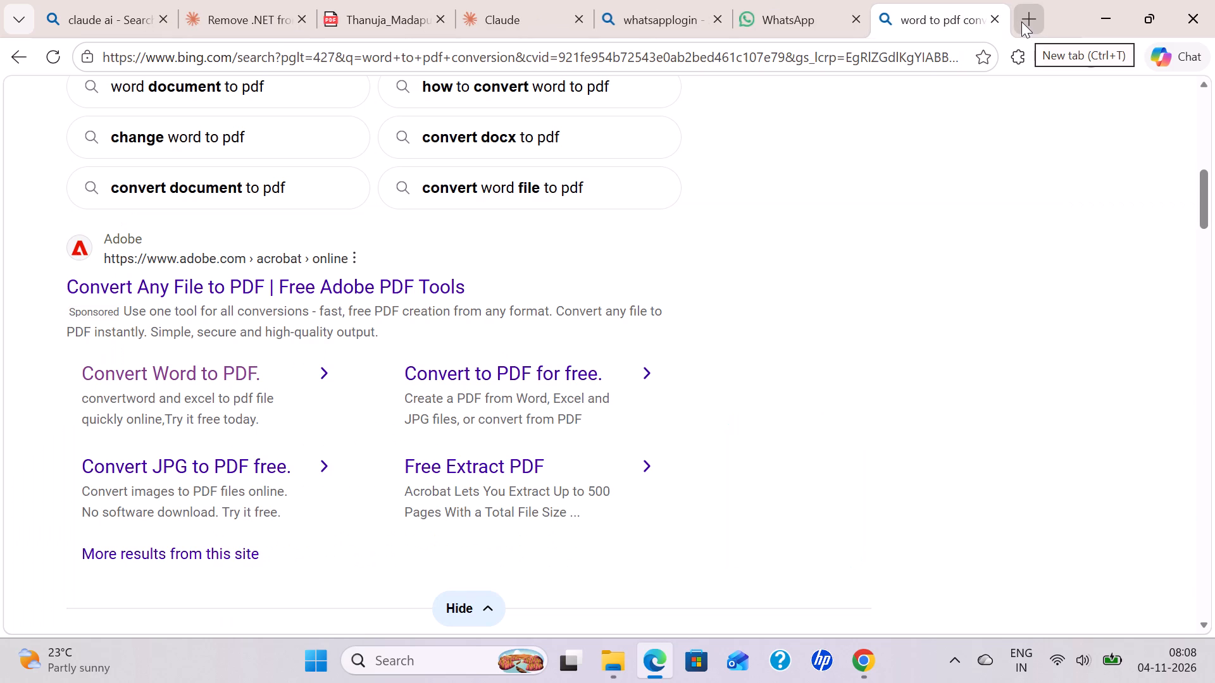
# Search the web for "i love pdf" and open the iLovePDF website.
pyautogui.scroll(9, 602, 210)
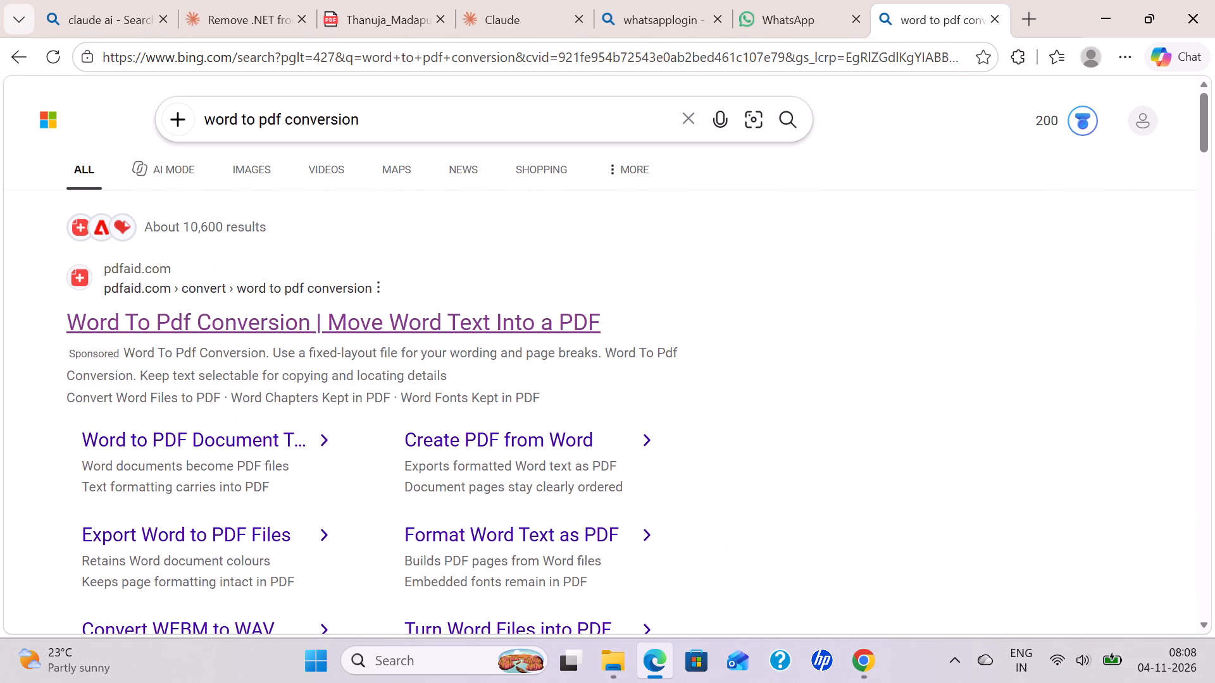
pyautogui.moveTo(397, 115); pyautogui.dragTo(180, 101)
pyautogui.press('BackSpace')
pyautogui.write('i o')
pyautogui.press('BackSpace')
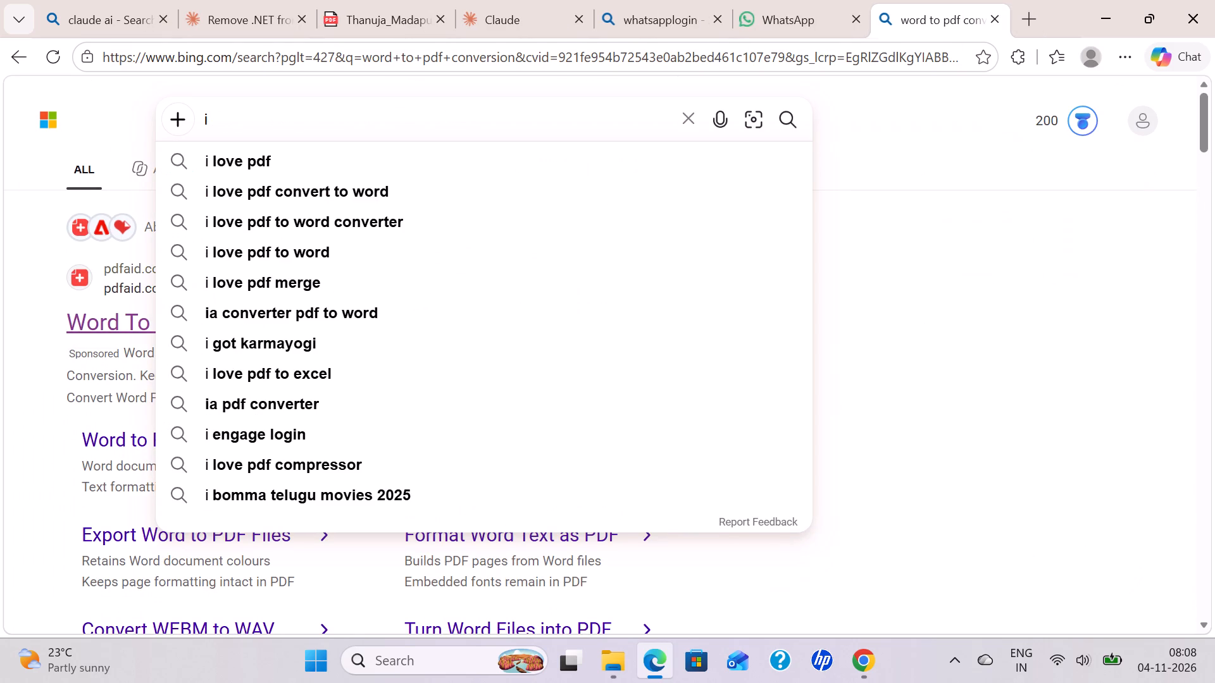
pyautogui.write('love')
pyautogui.press('space')
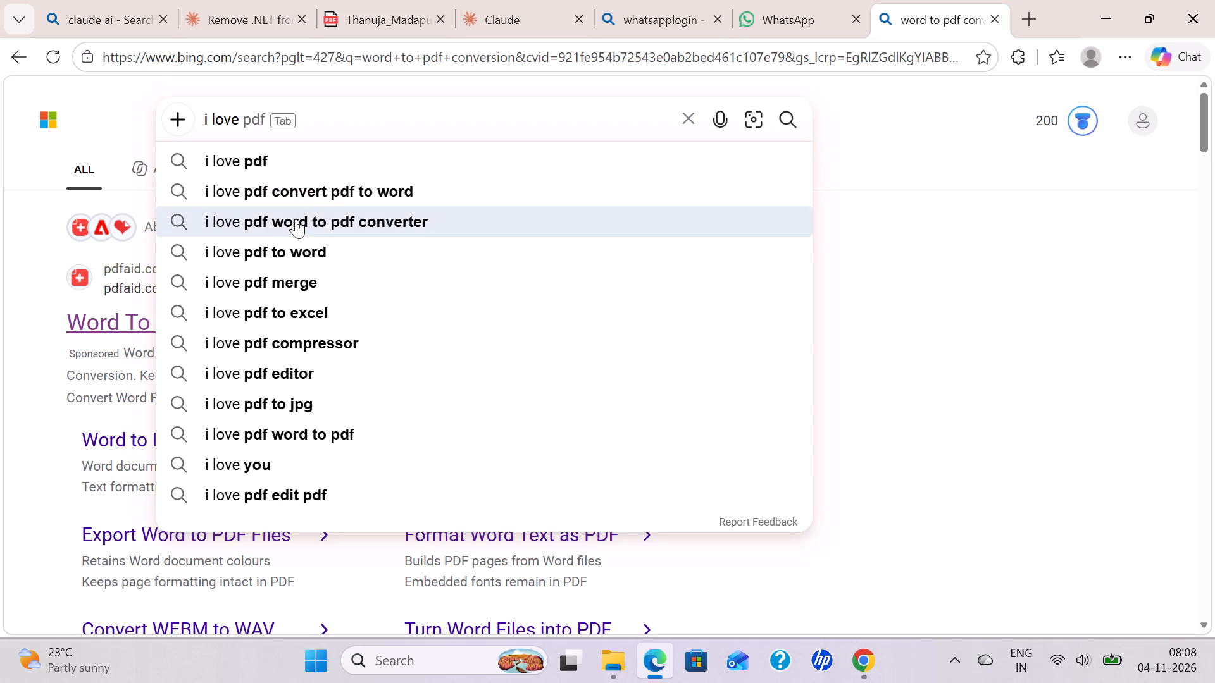
pyautogui.click(313, 170)
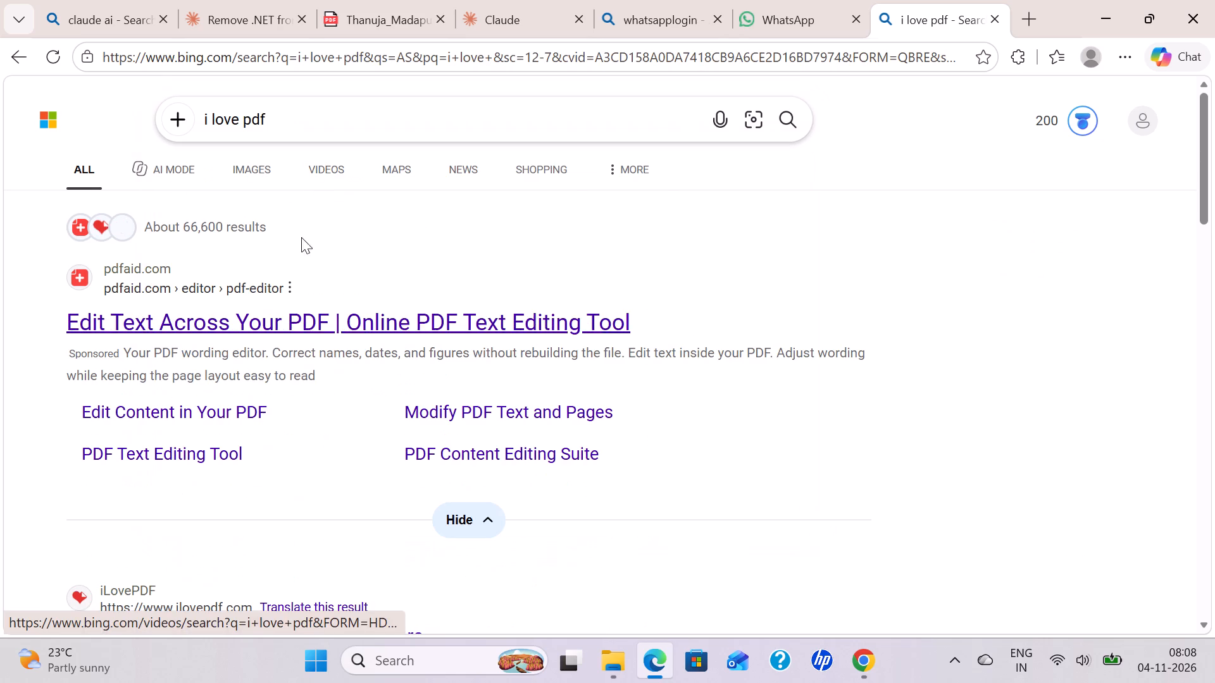
pyautogui.scroll(-2, 281, 328)
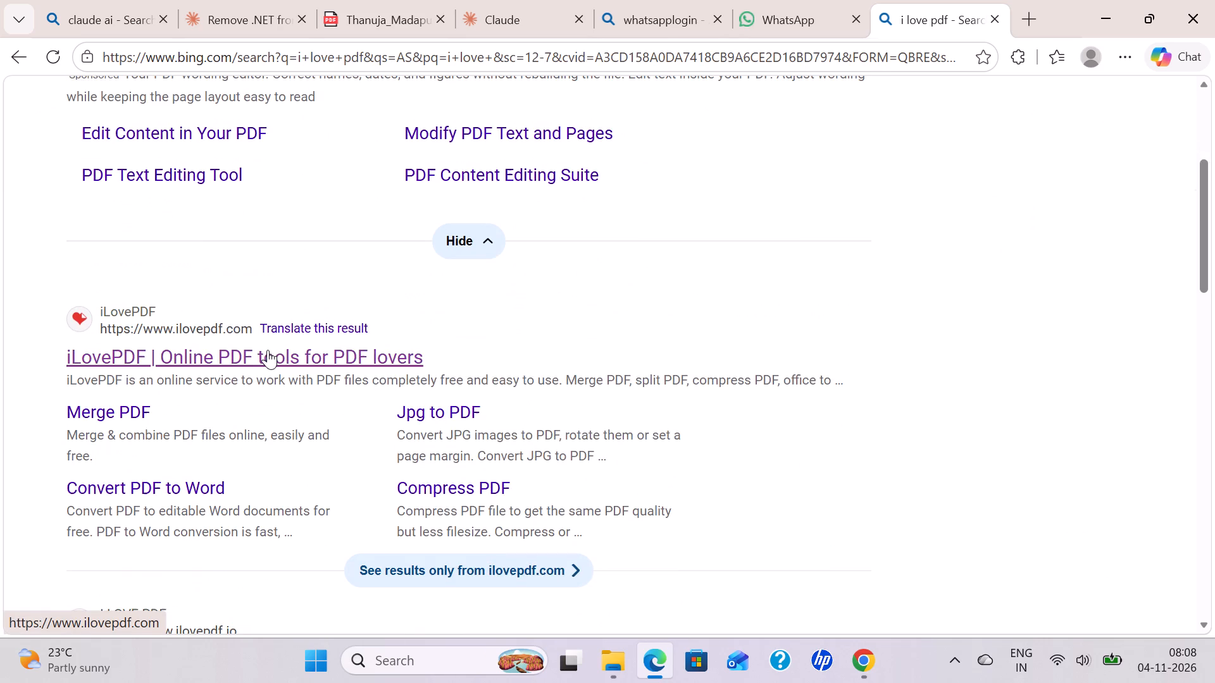
pyautogui.click(267, 350)
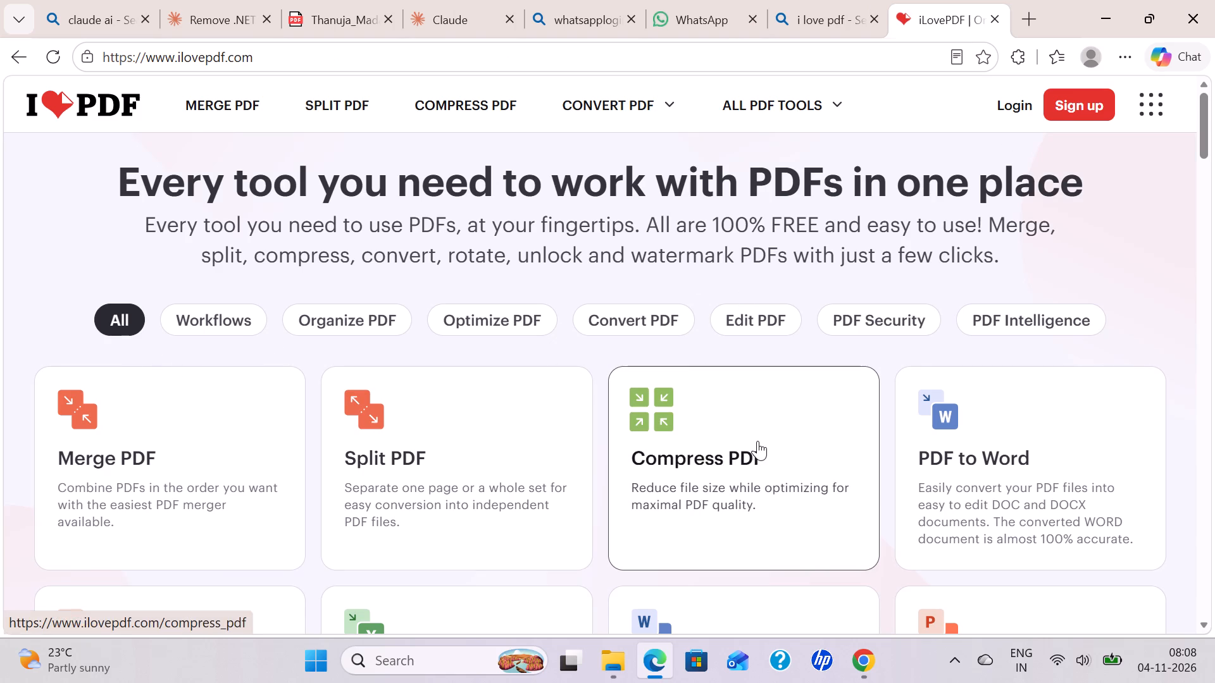
# Open the Word to PDF tool on the iLovePDF site.
pyautogui.scroll(-1, 706, 453)
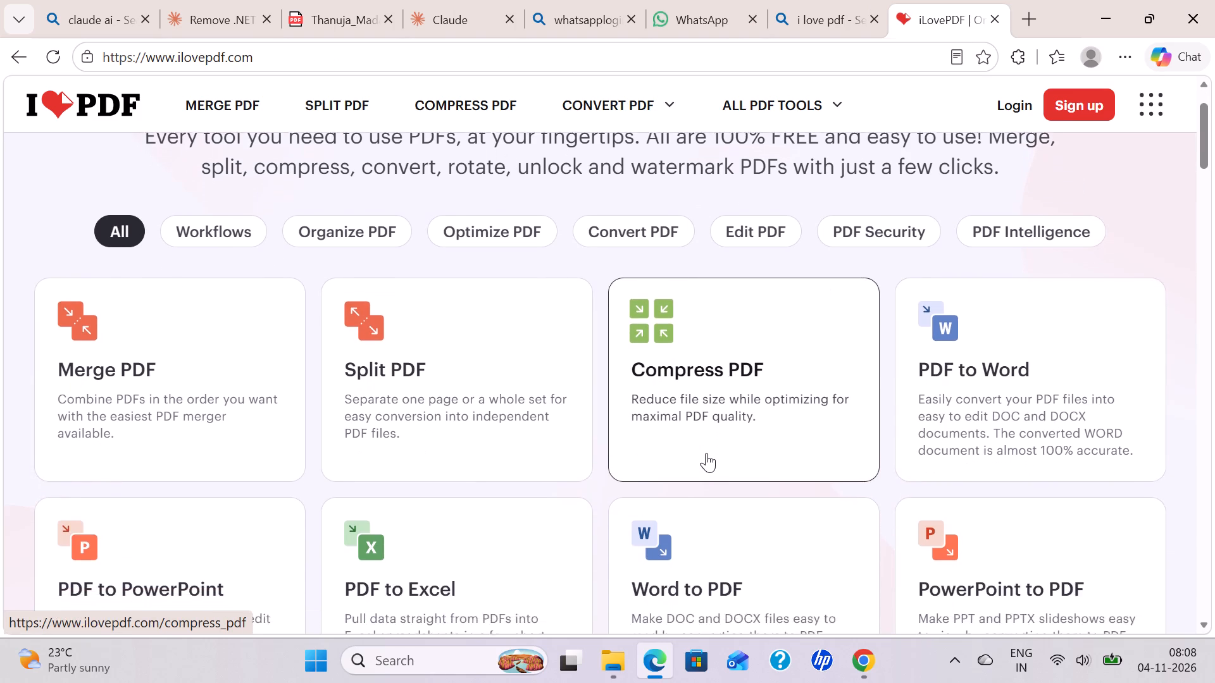
pyautogui.scroll(-2, 706, 453)
pyautogui.click(715, 455)
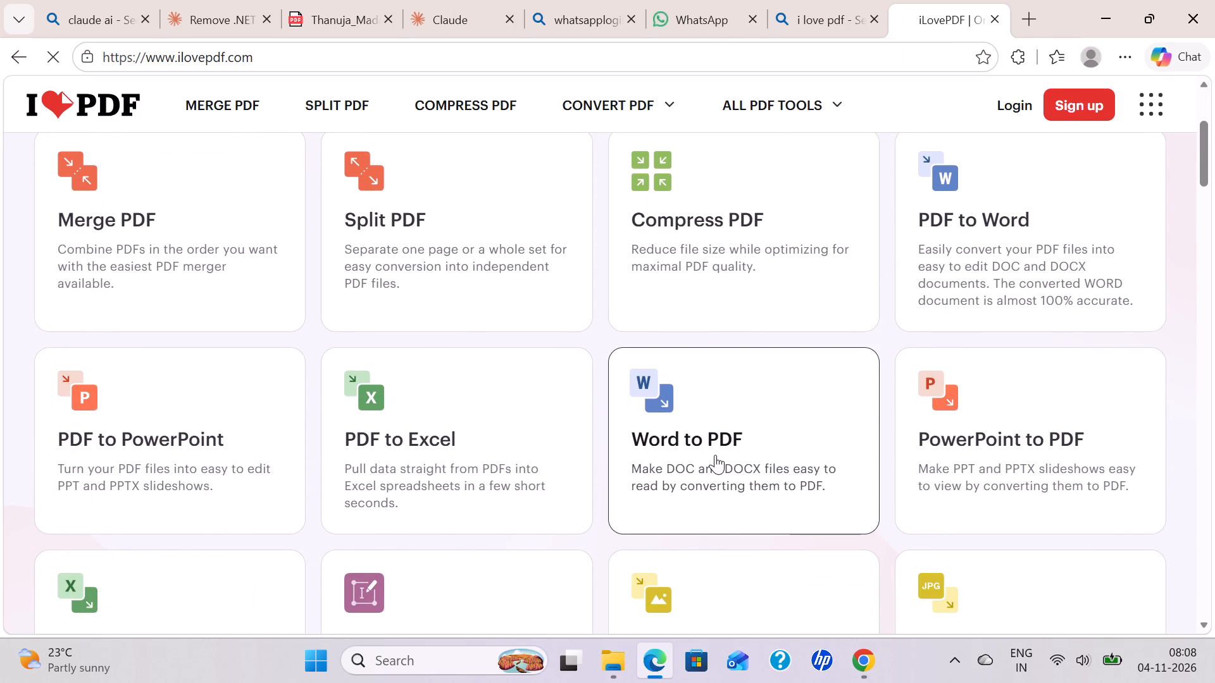
# Upload the resume Word file from the Desktop to the converter, using the copied file name.
pyautogui.click(636, 321)
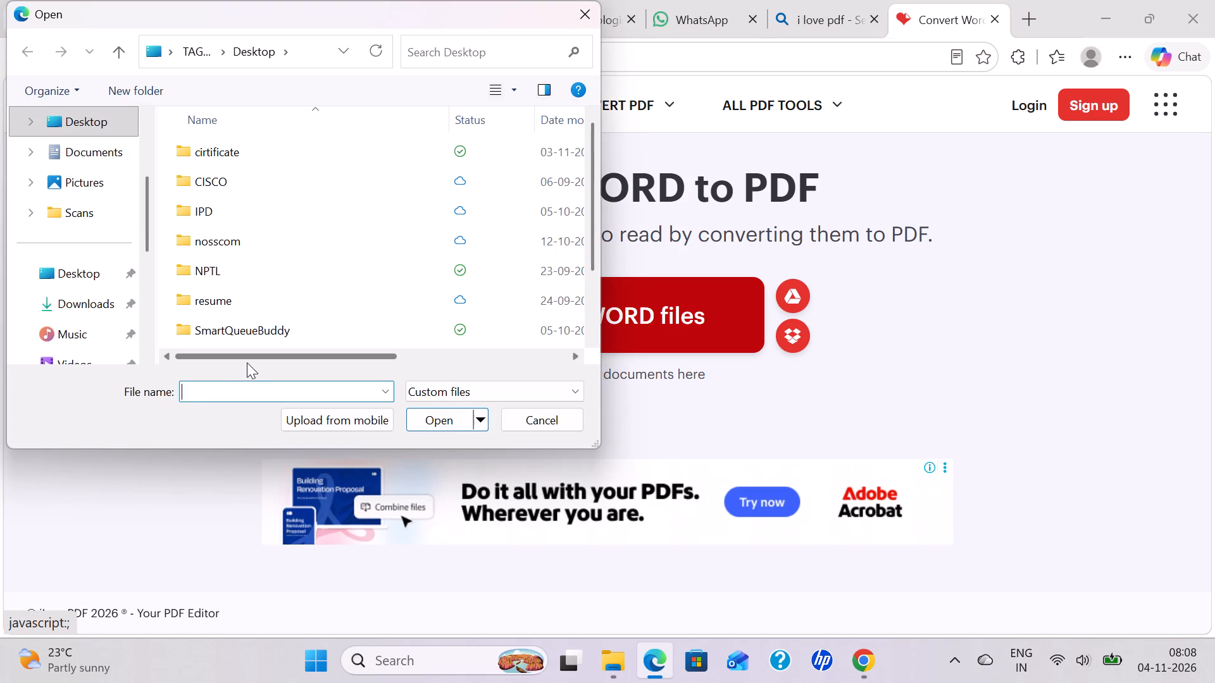
pyautogui.press('v')
pyautogui.press('BackSpace')
pyautogui.hotkey('ctrl', 'v')
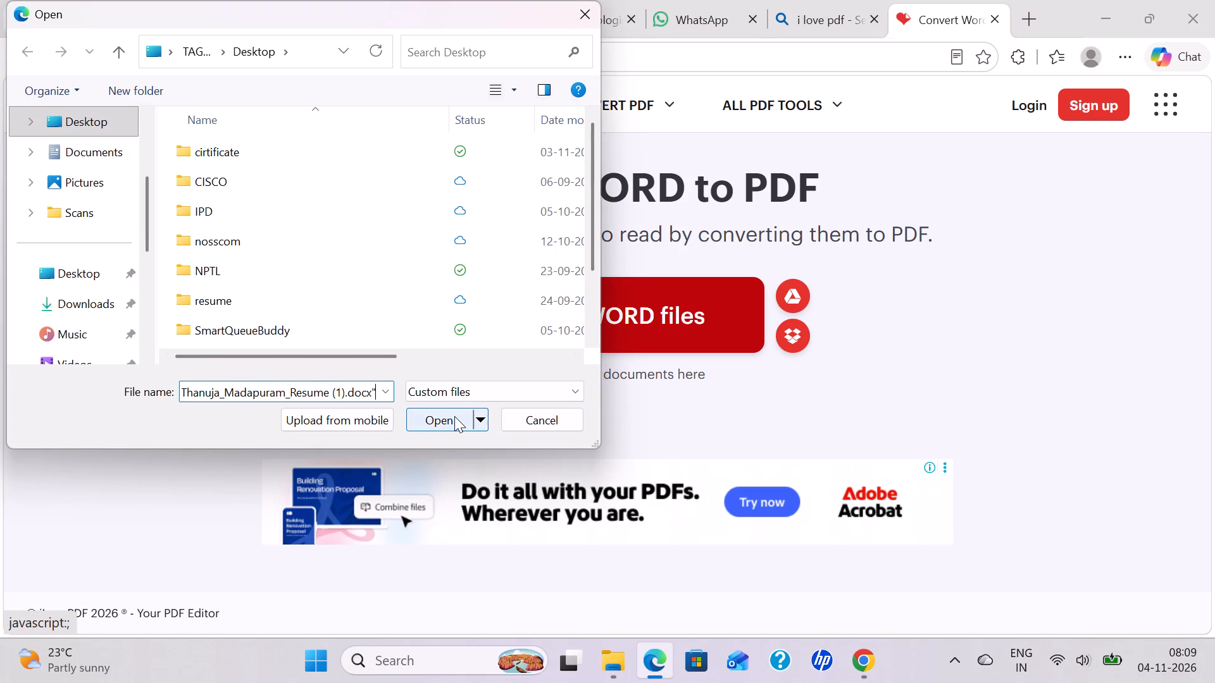
pyautogui.click(454, 416)
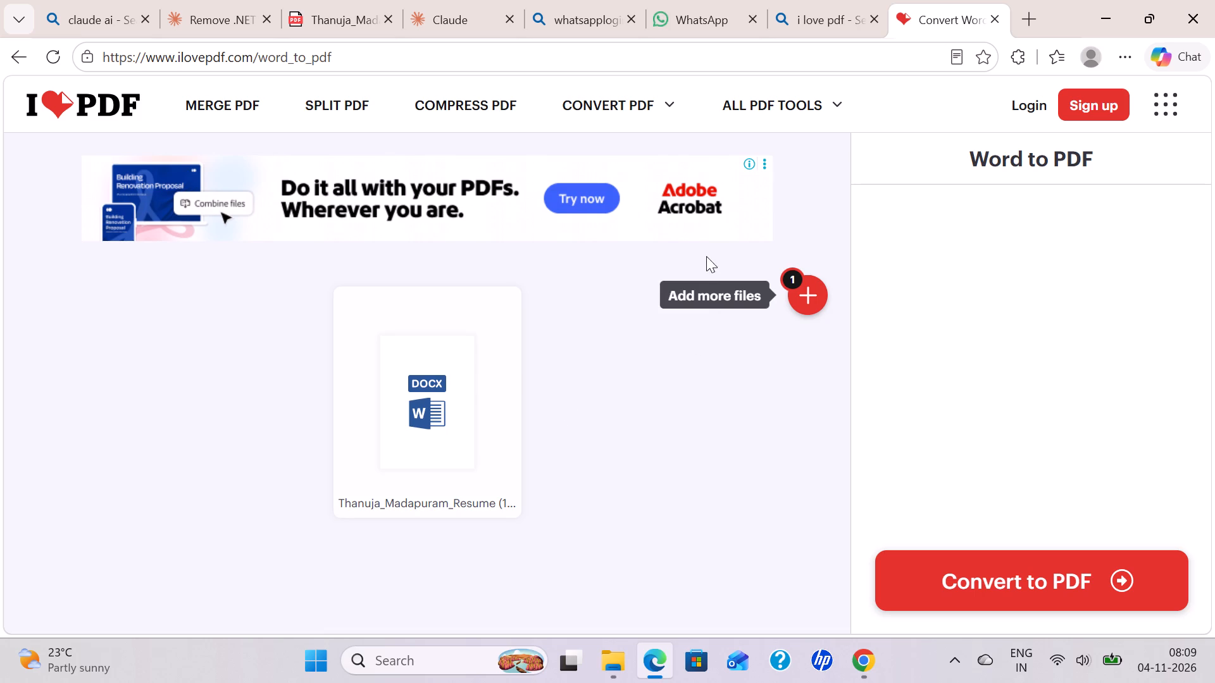
# Convert the uploaded resume to PDF and download the result.
pyautogui.click(1066, 584)
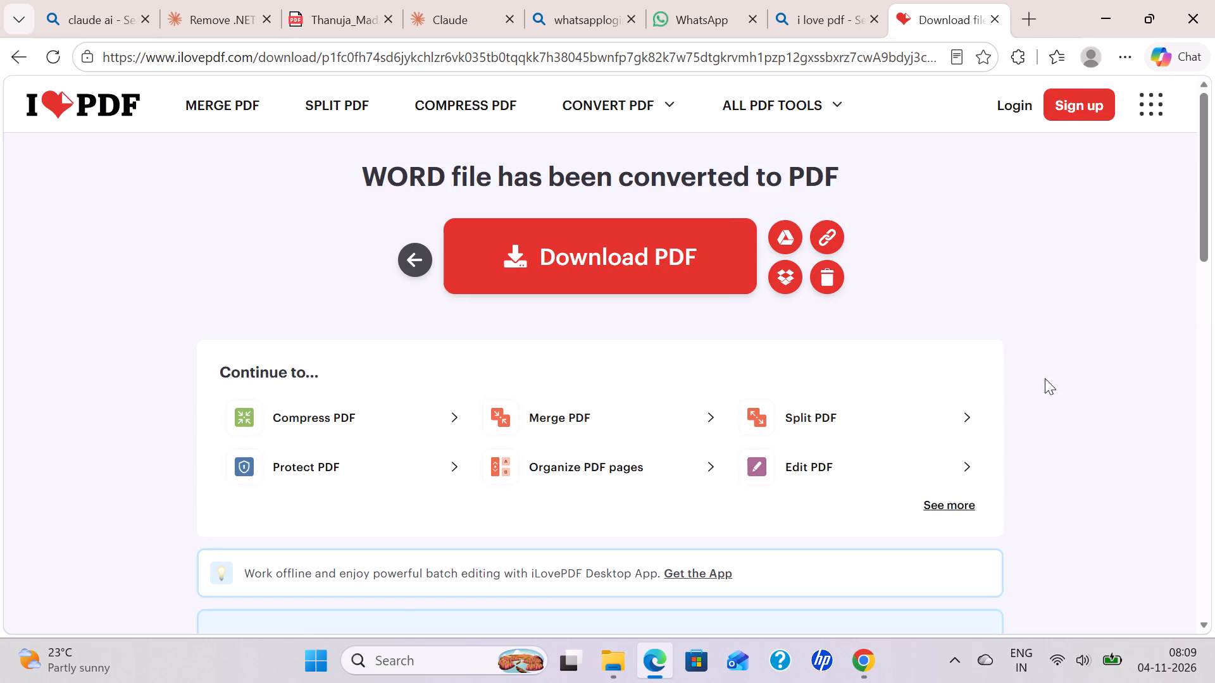
pyautogui.click(632, 285)
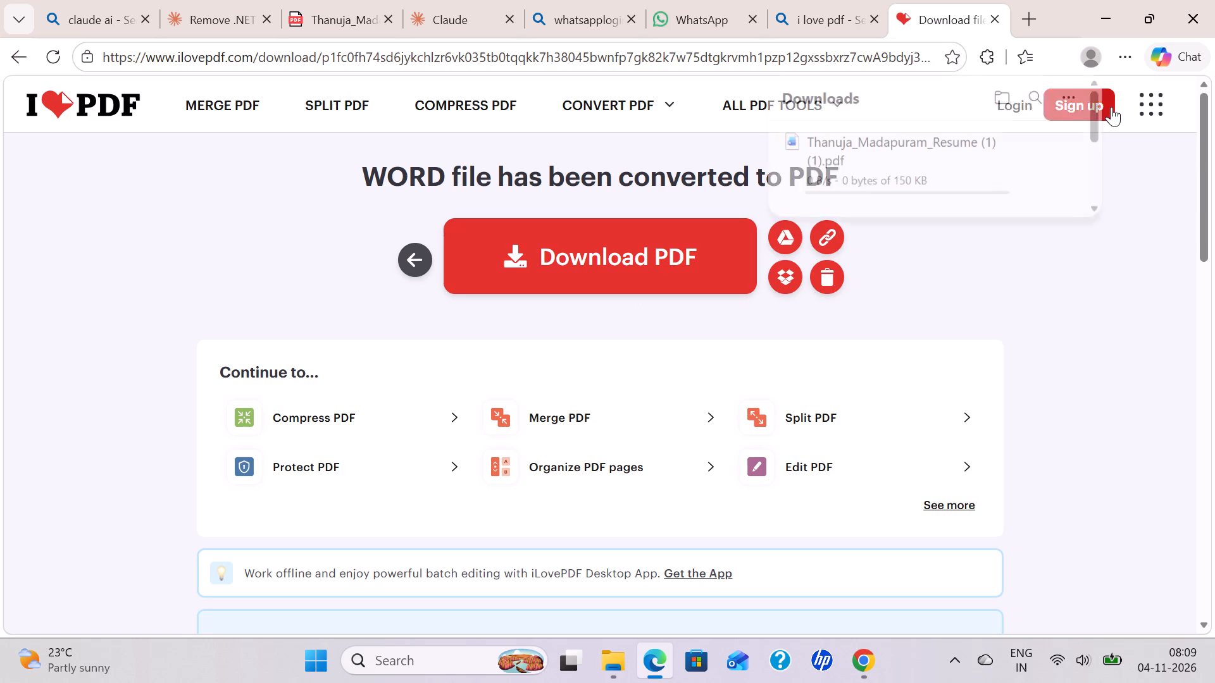
# Open the newly downloaded resume PDF from the Downloads folder, look through its pages in Word, and minimize the windows.
pyautogui.click(1040, 161)
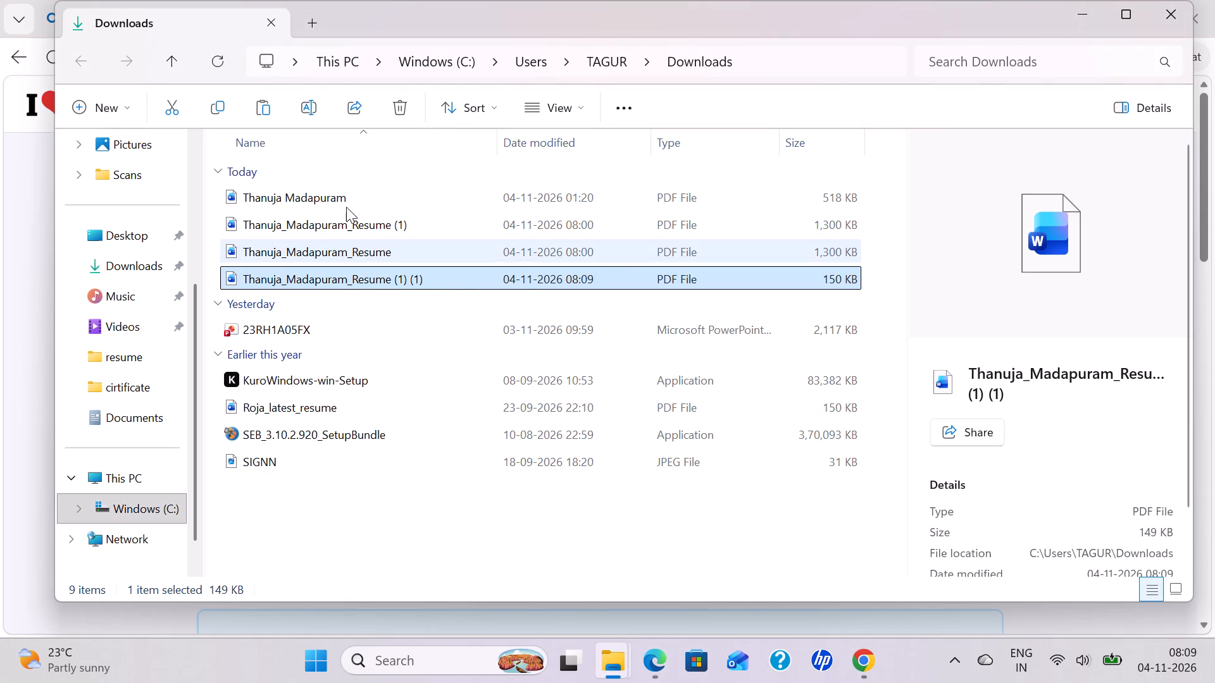
pyautogui.doubleClick(327, 276)
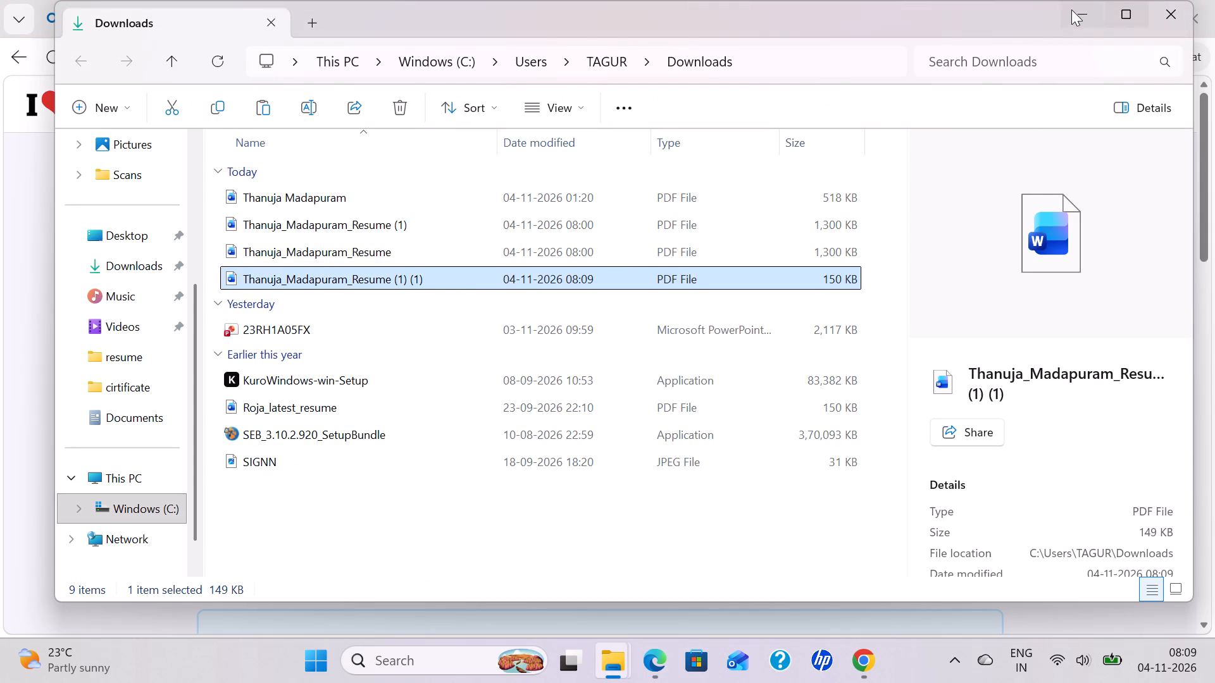
pyautogui.click(1067, 6)
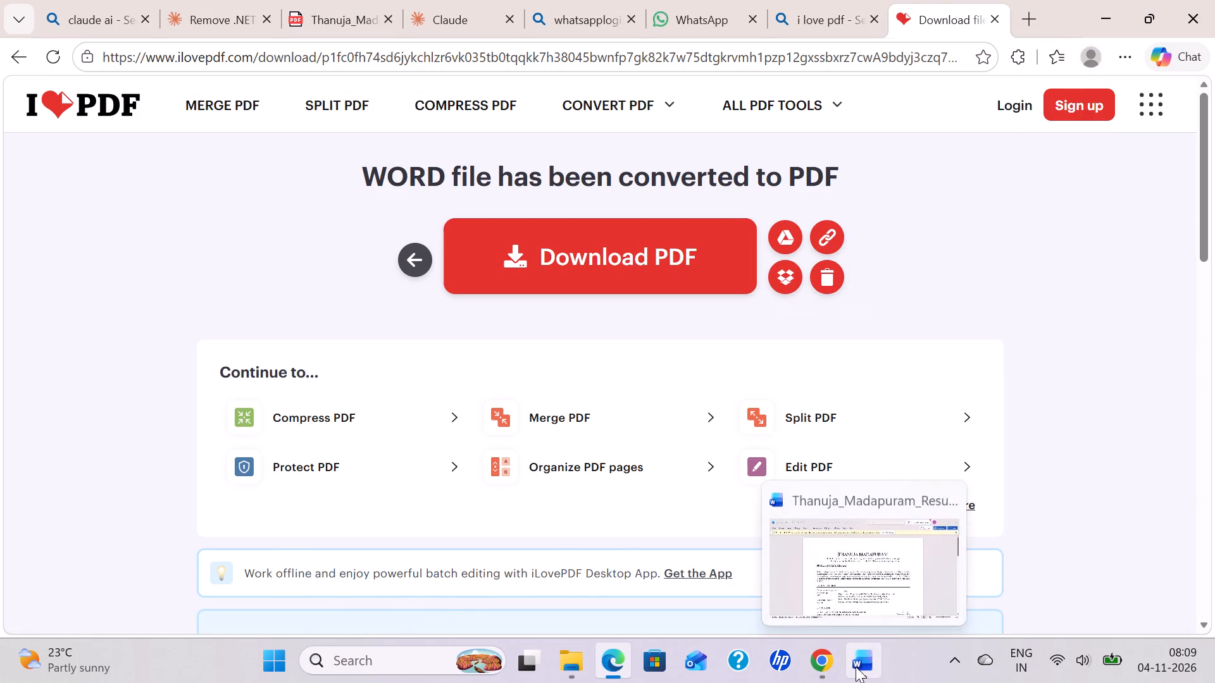
pyautogui.click(856, 667)
pyautogui.scroll(-3, 664, 493)
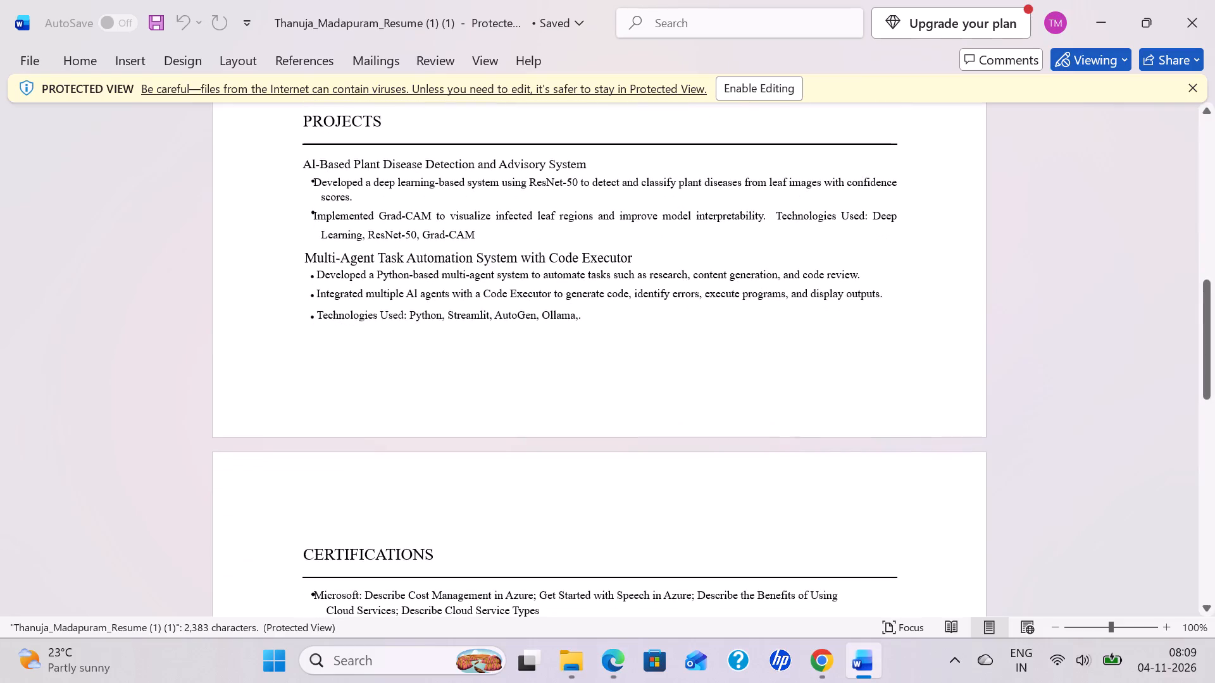
pyautogui.scroll(-1, 664, 493)
pyautogui.scroll(4, 664, 493)
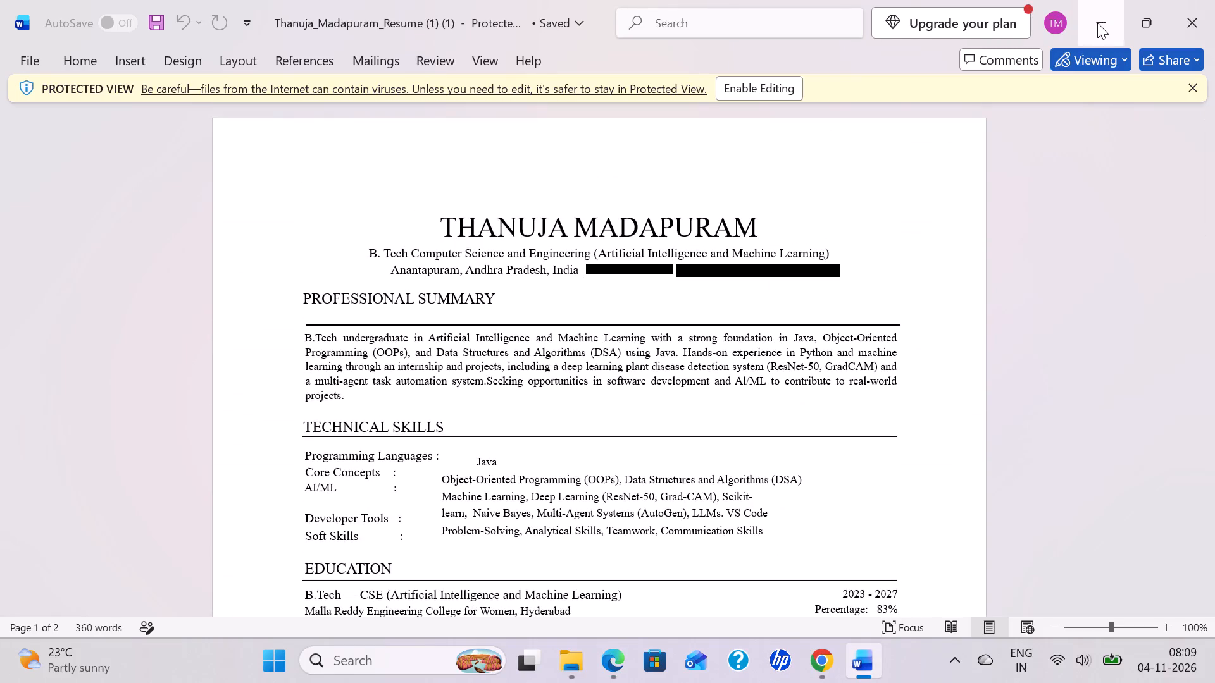
pyautogui.click(1097, 20)
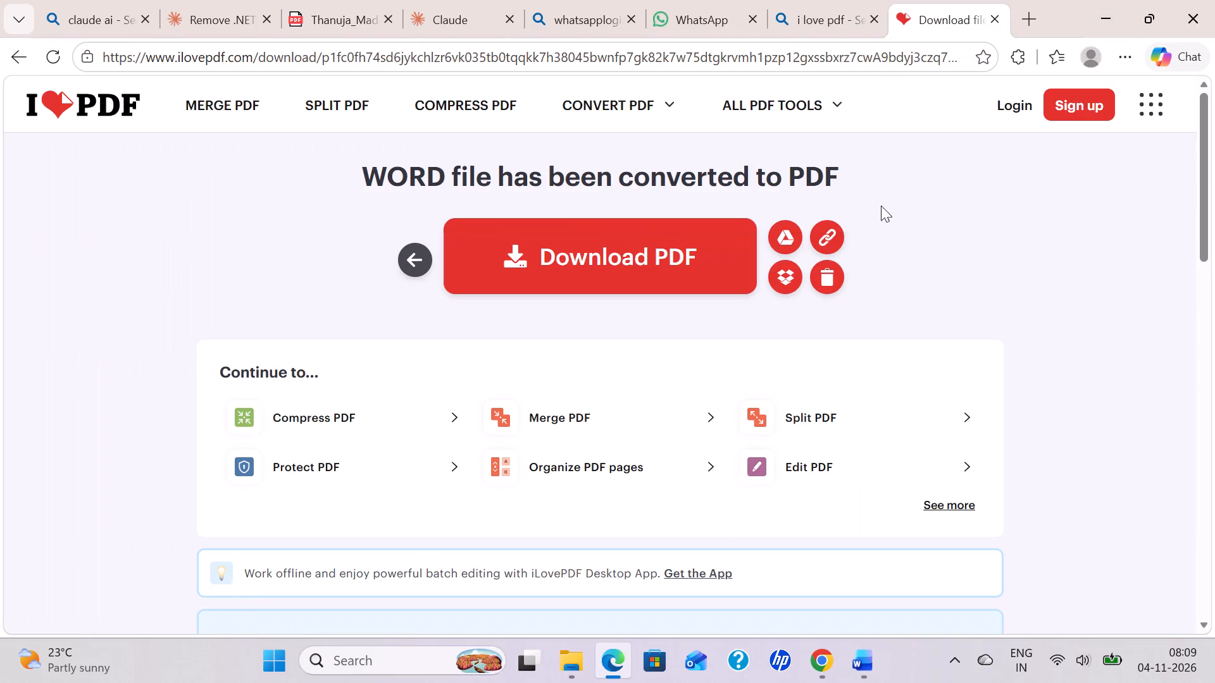
# Download the converted resume PDF from iLovePDF a second time.
pyautogui.click(718, 251)
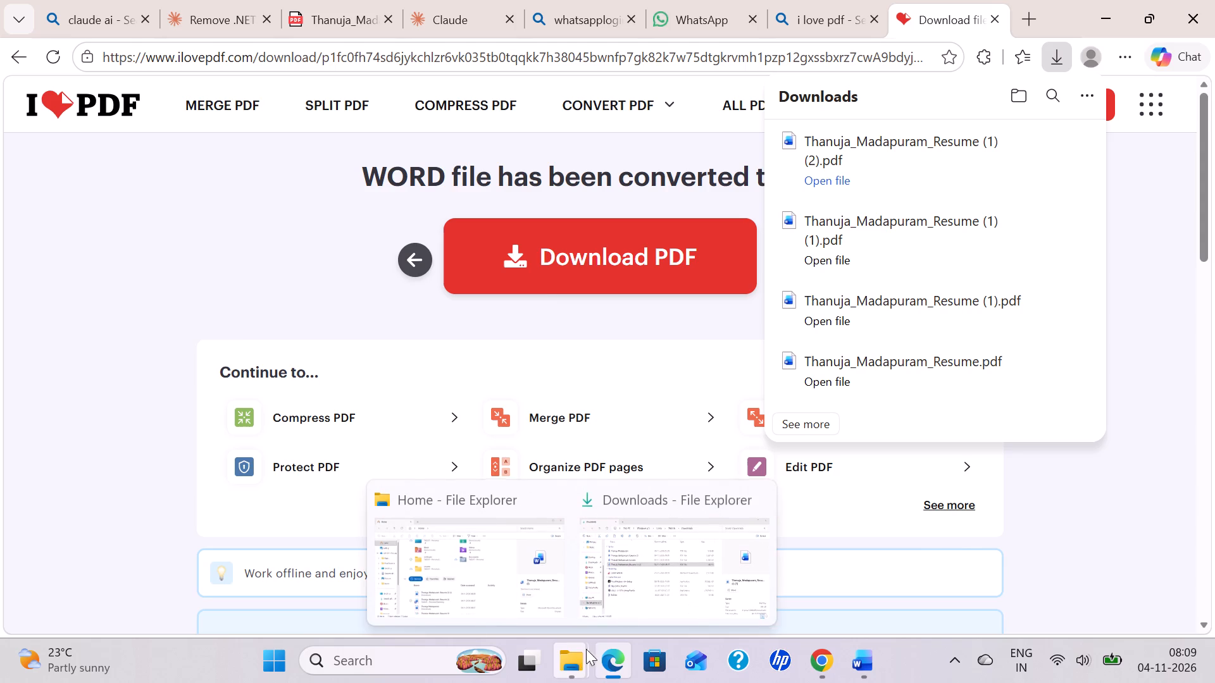
# In the Downloads folder, look through the other apps available for opening the second downloaded copy of the converted resume PDF.
pyautogui.click(654, 587)
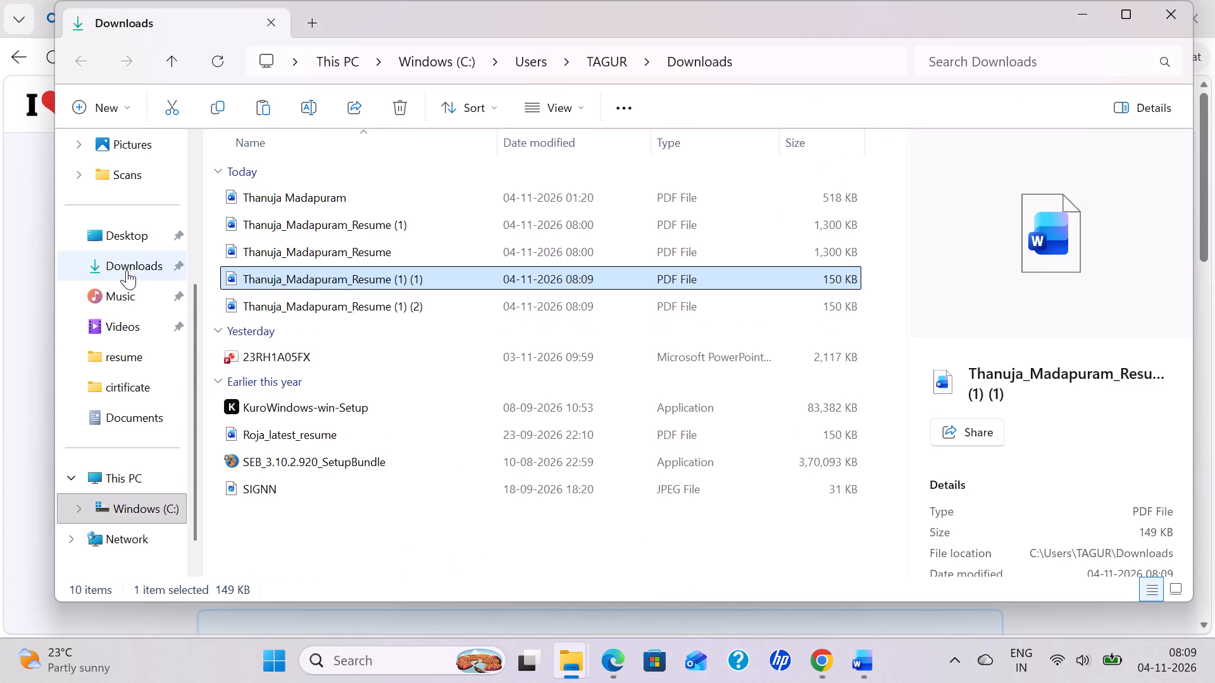
pyautogui.click(123, 268)
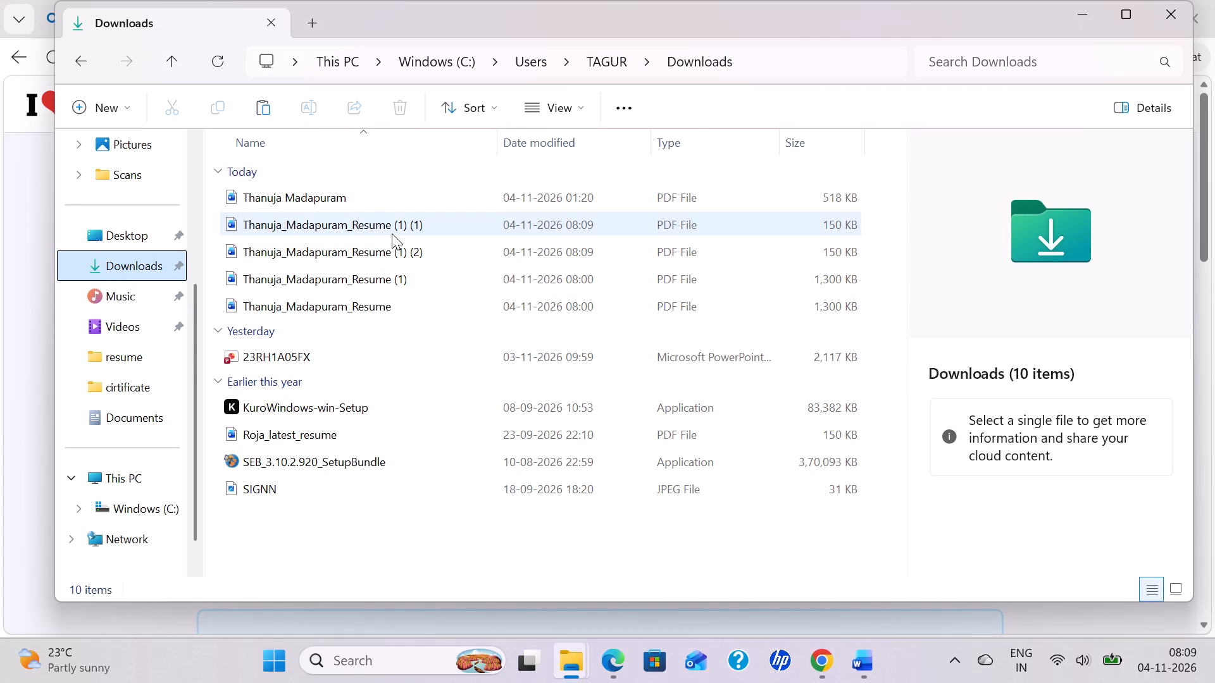
pyautogui.rightClick(397, 257)
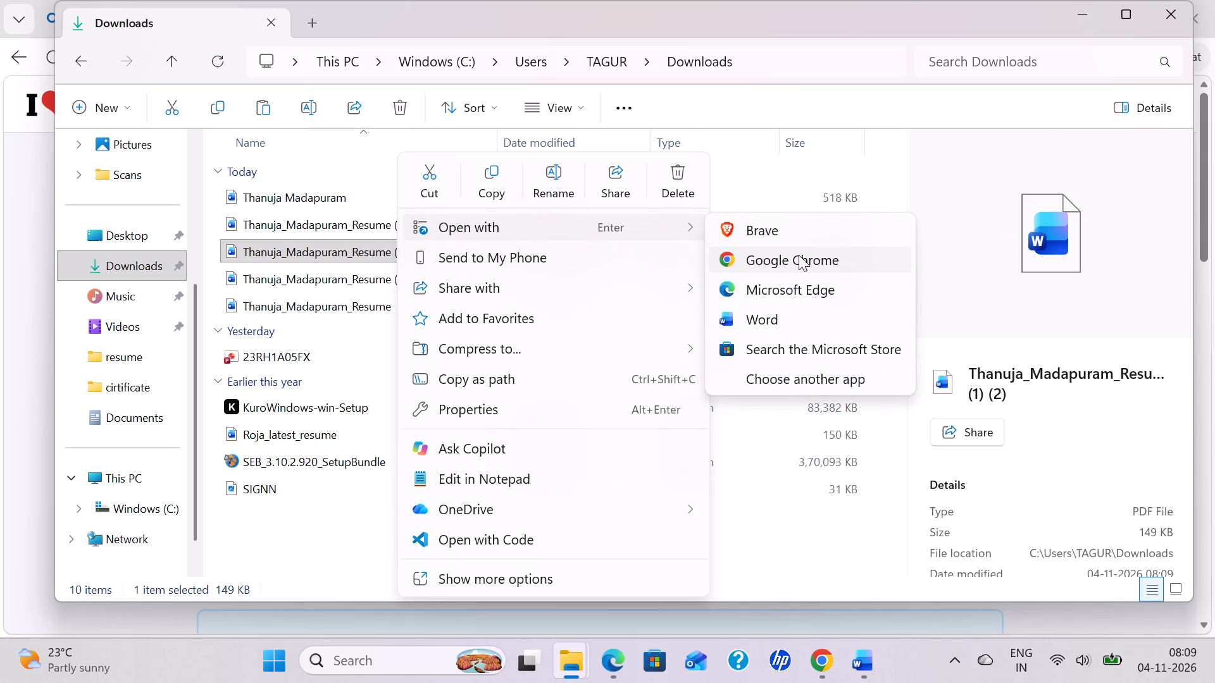
pyautogui.click(788, 374)
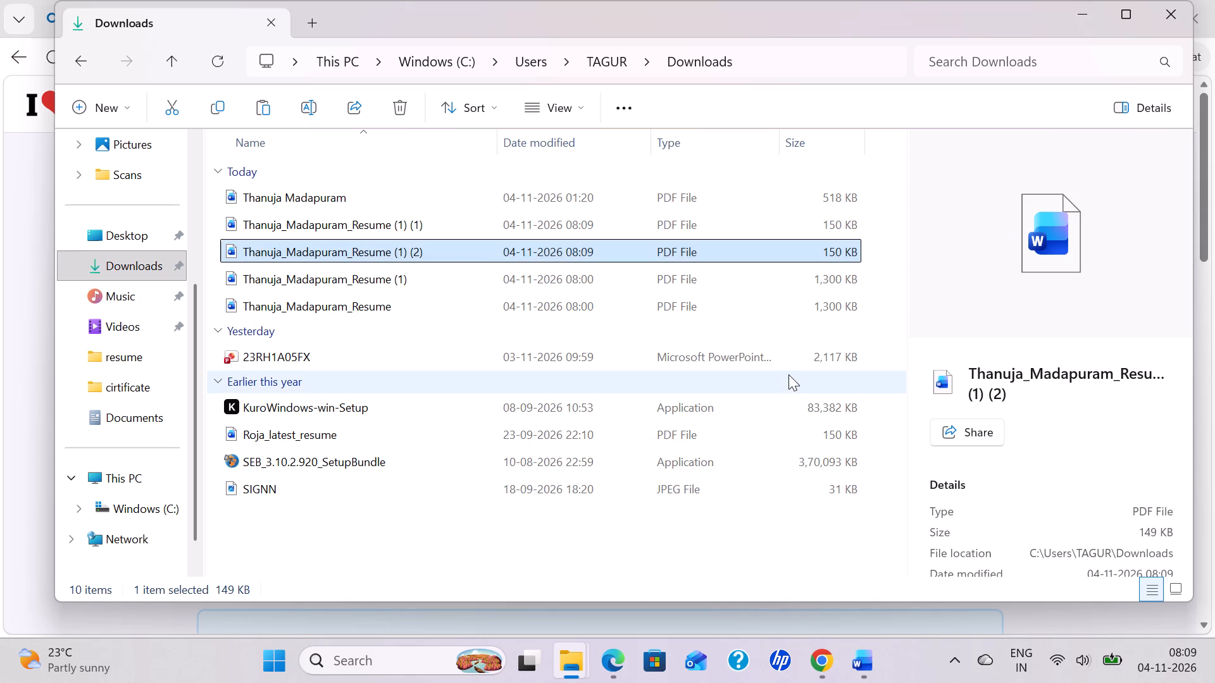
pyautogui.scroll(-2, 537, 393)
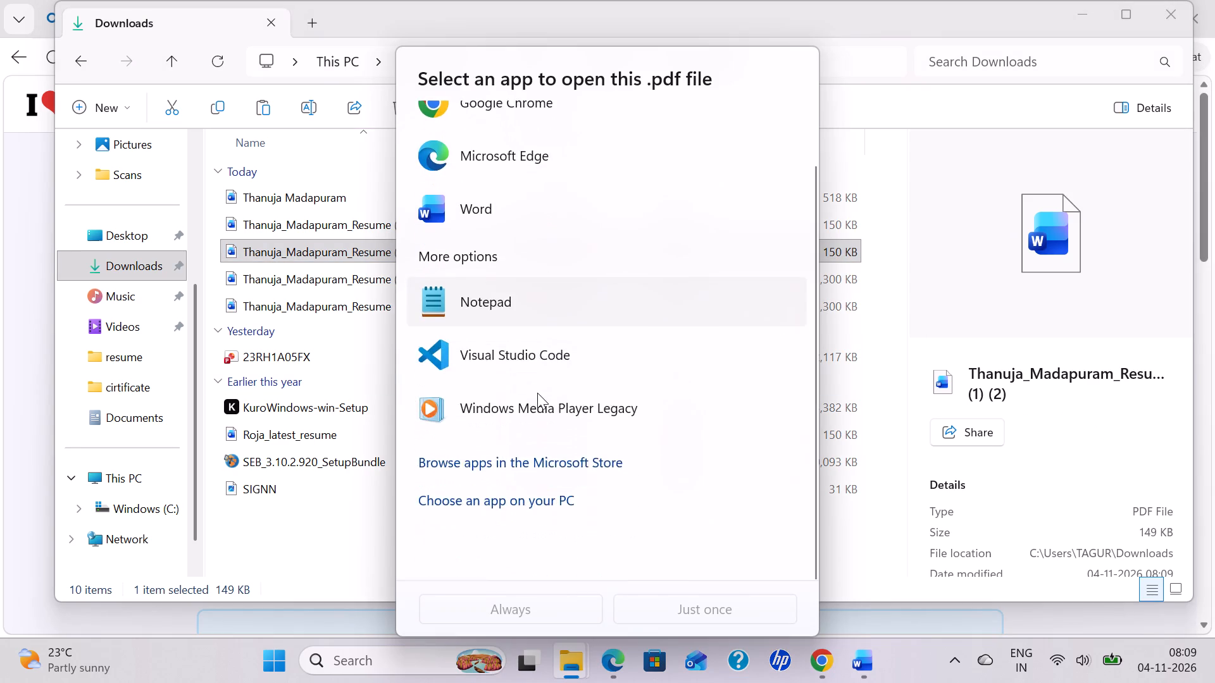
pyautogui.scroll(-1, 537, 393)
pyautogui.scroll(2, 537, 393)
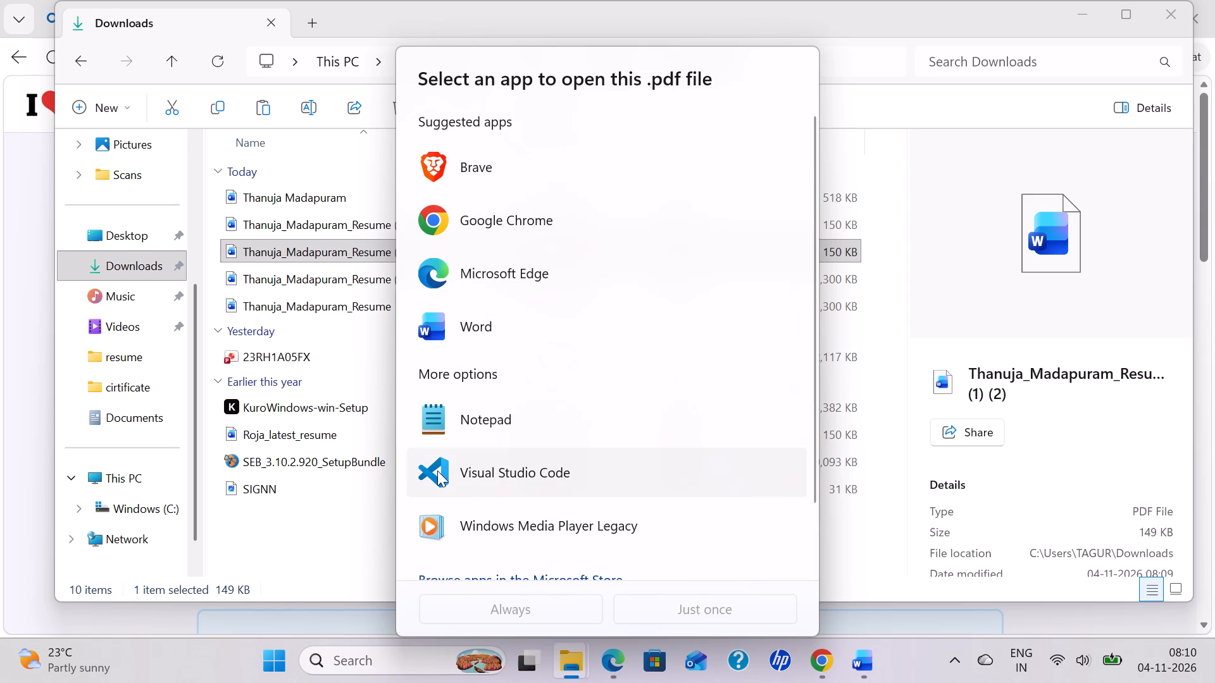
# Dismiss the app chooser without picking an app and close the Downloads folder window.
pyautogui.click(316, 573)
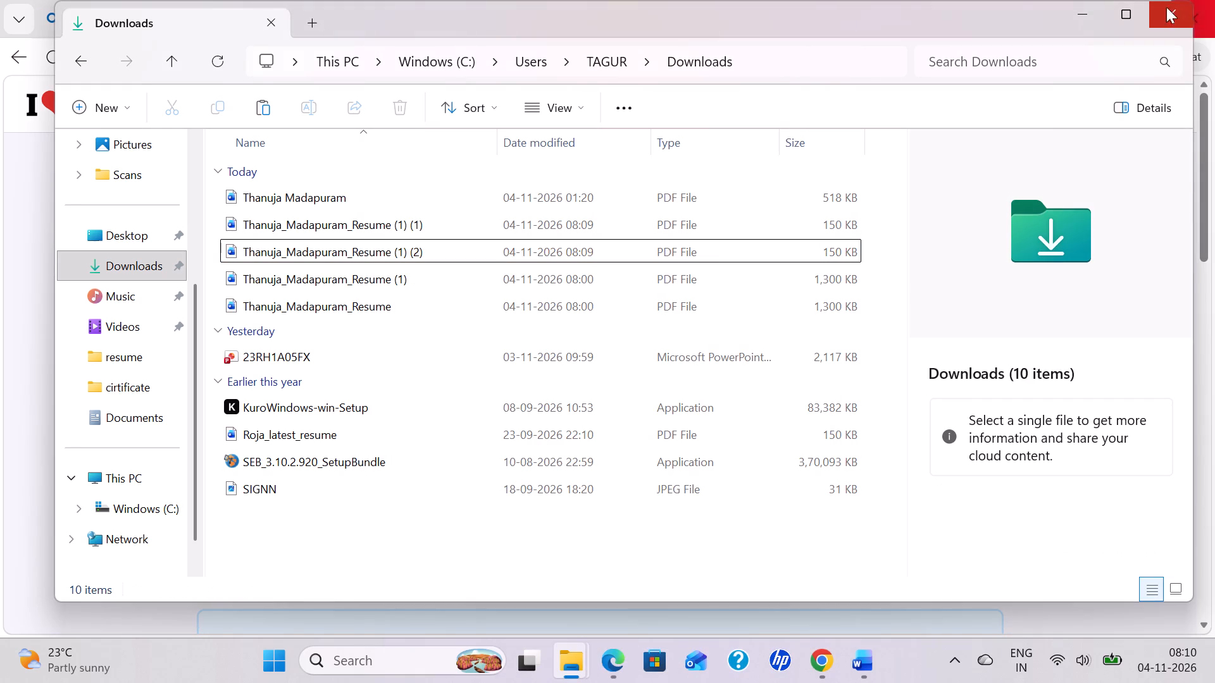
pyautogui.click(1168, 8)
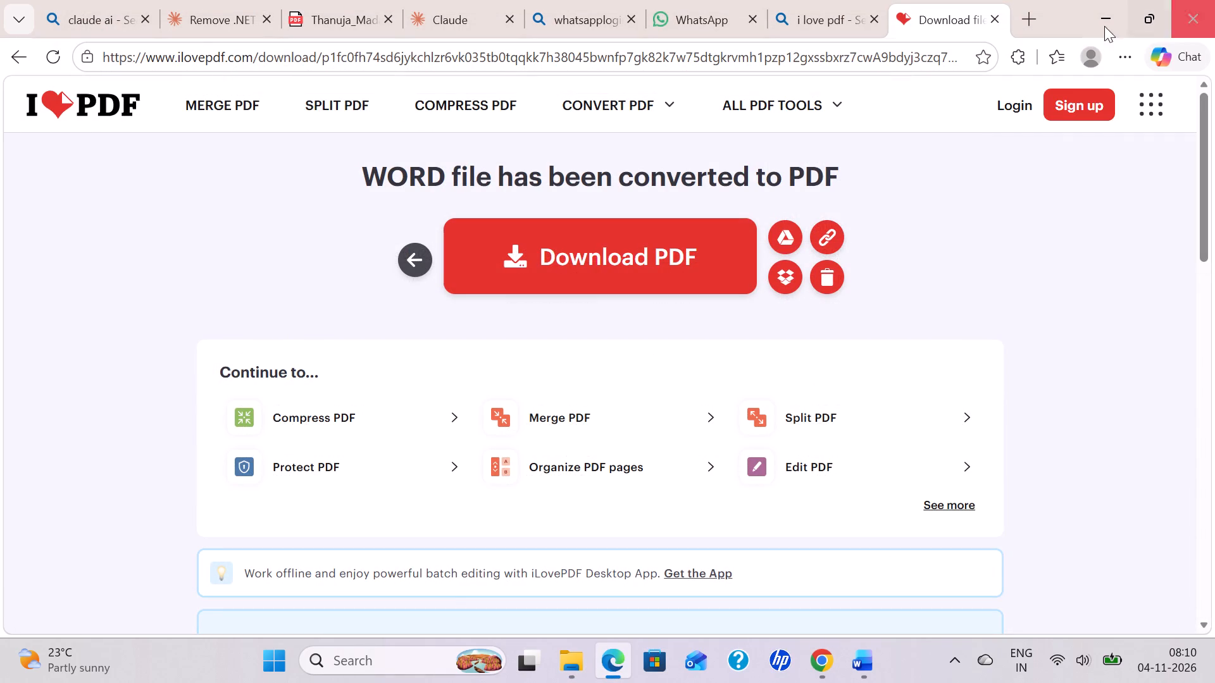
# Close the iLovePDF download page and the "i love pdf" search results in the browser.
pyautogui.click(995, 20)
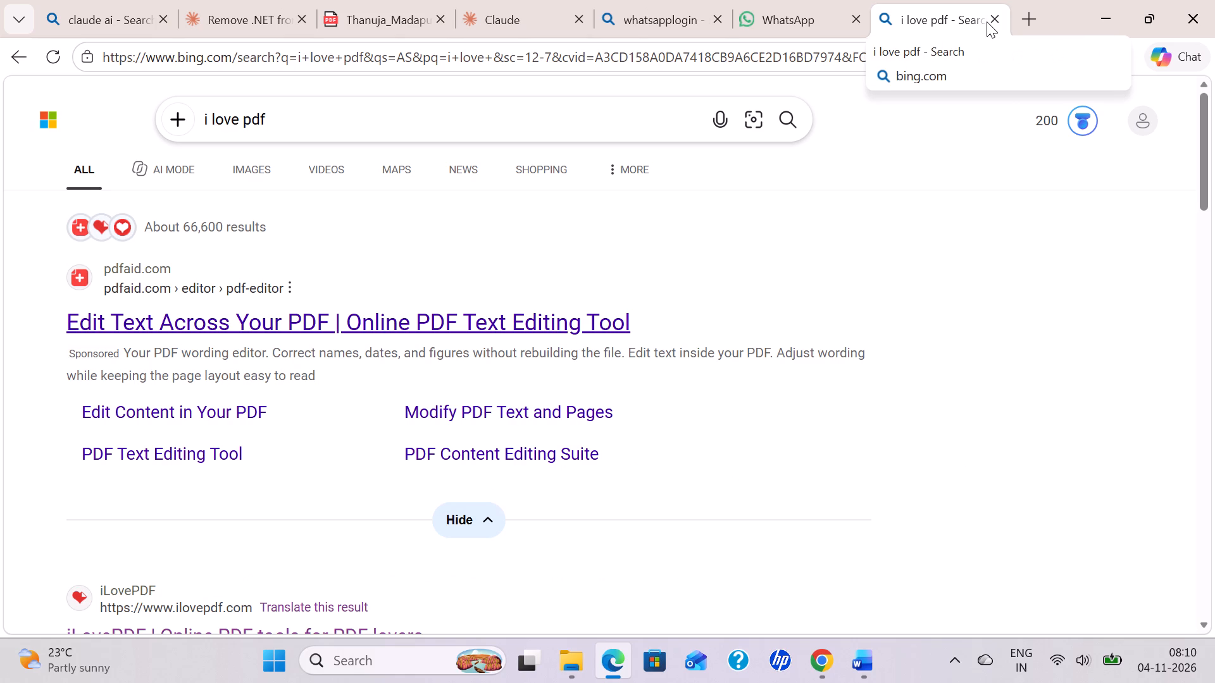
pyautogui.click(987, 22)
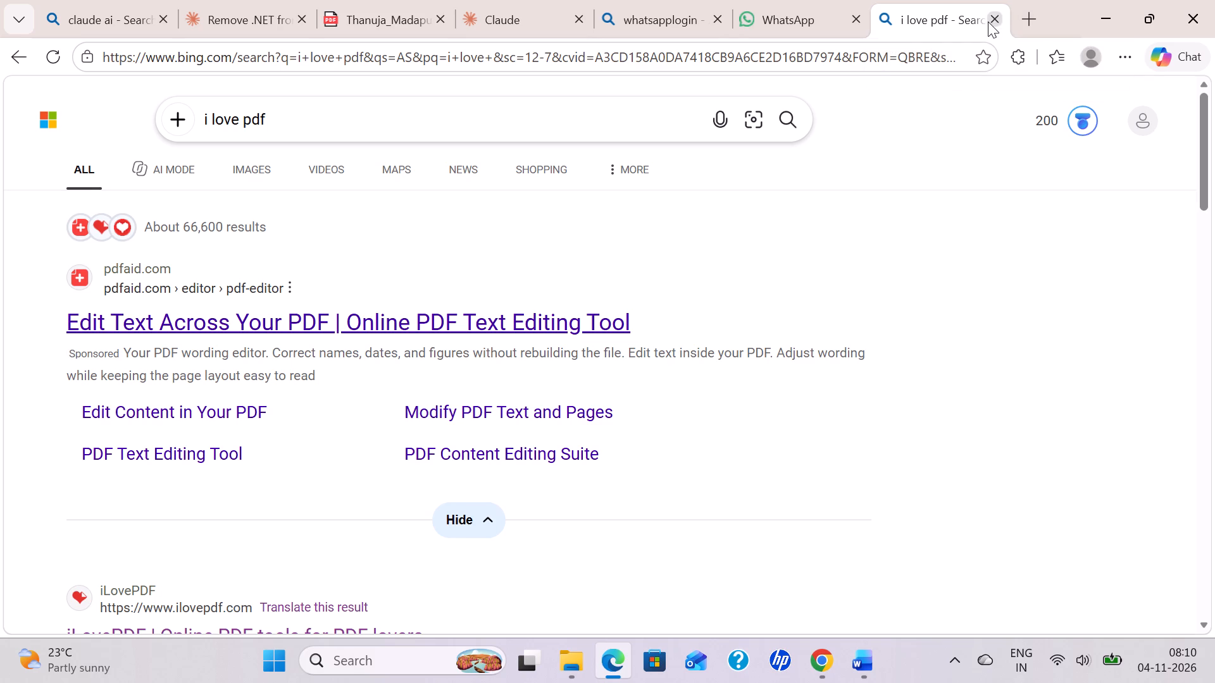